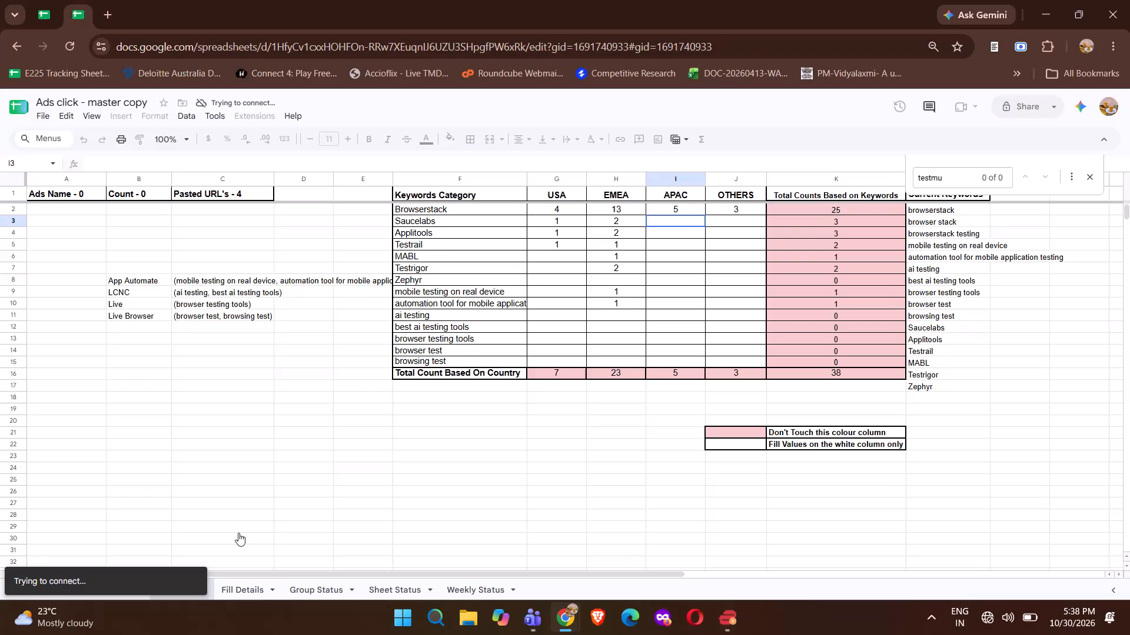
Copy the merged Status summary cell from the Group Status sheet.
{"action": "left_click", "coordinate": [251, 594]}
{"action": "left_click", "coordinate": [321, 584]}
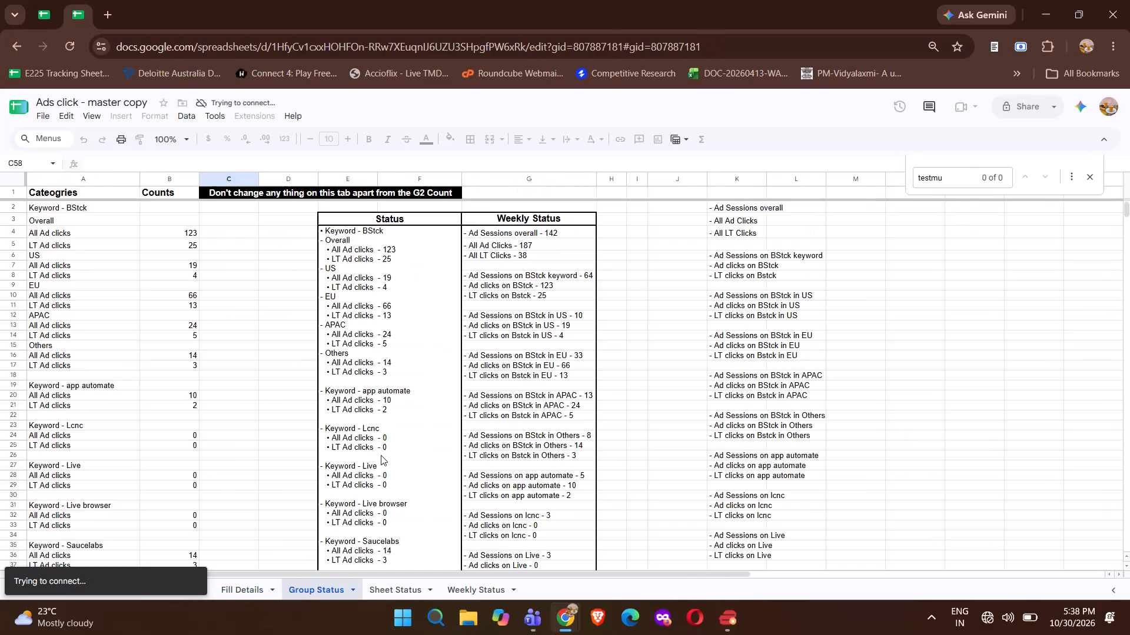
{"action": "left_click", "coordinate": [374, 439]}
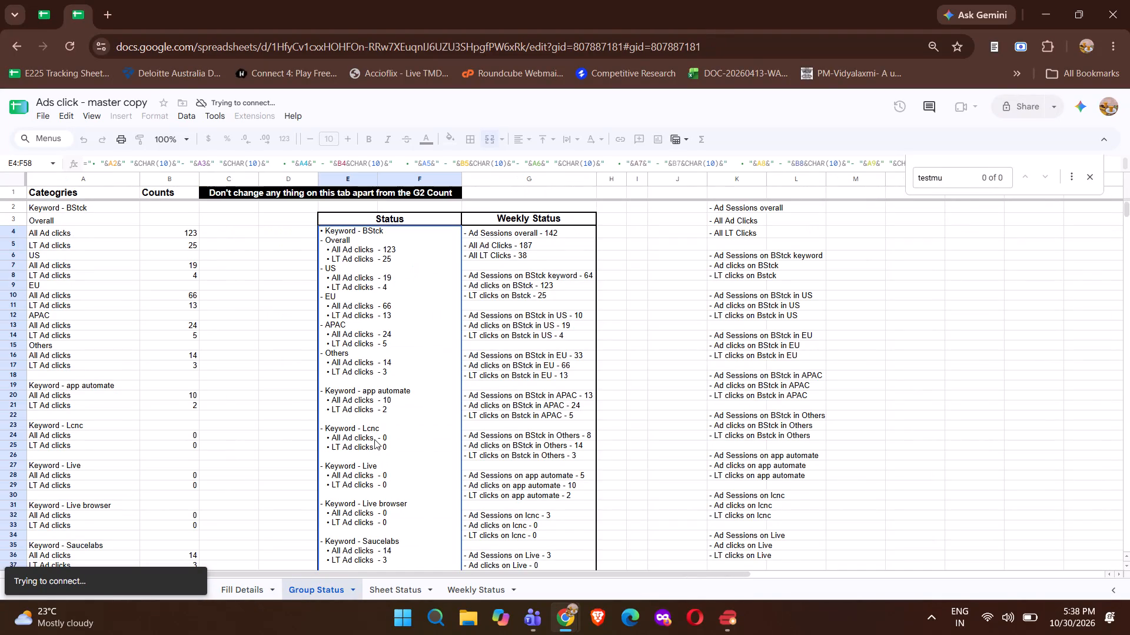
{"action": "key", "text": "ctrl+c"}
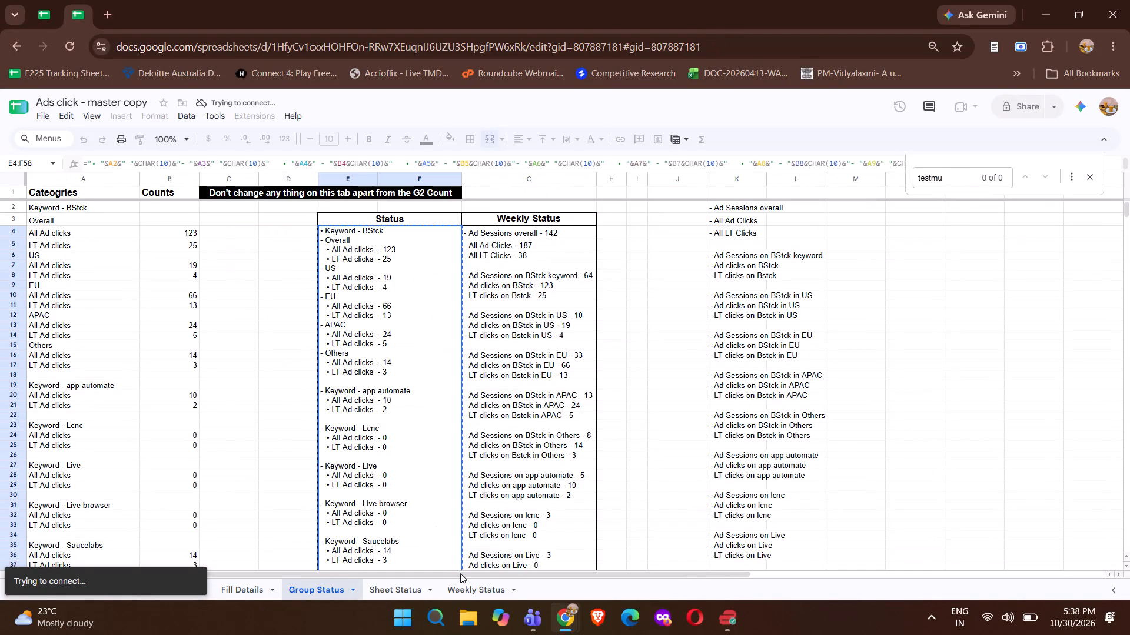
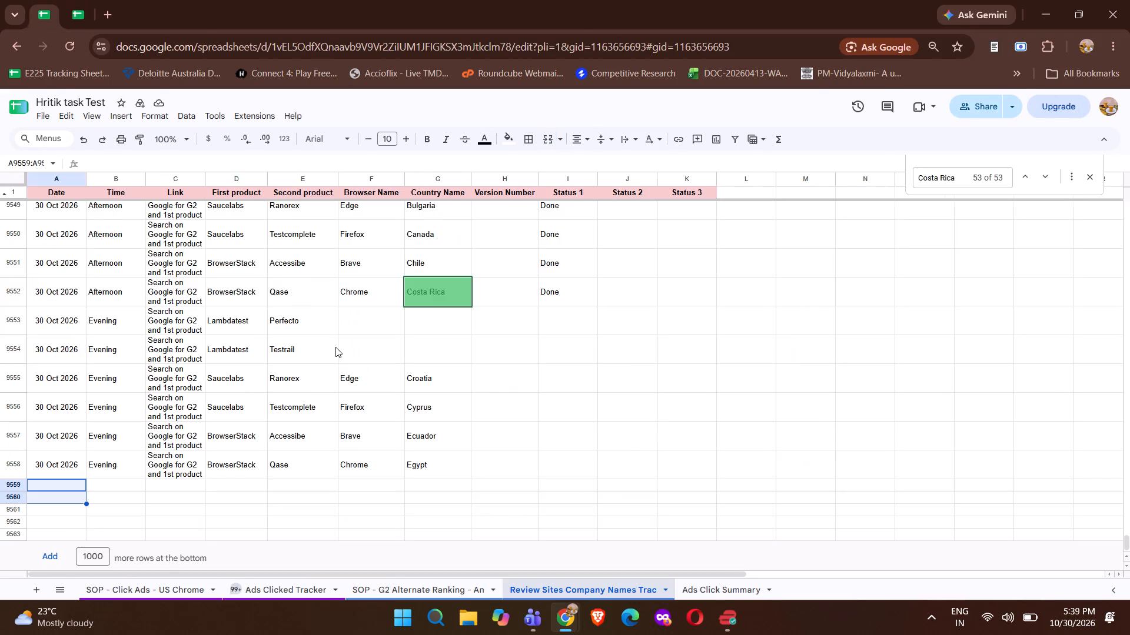
Return to the Ads click - master copy spreadsheet and try to open its Ads Click sheet.
{"action": "key", "text": "ctrl+Tab"}
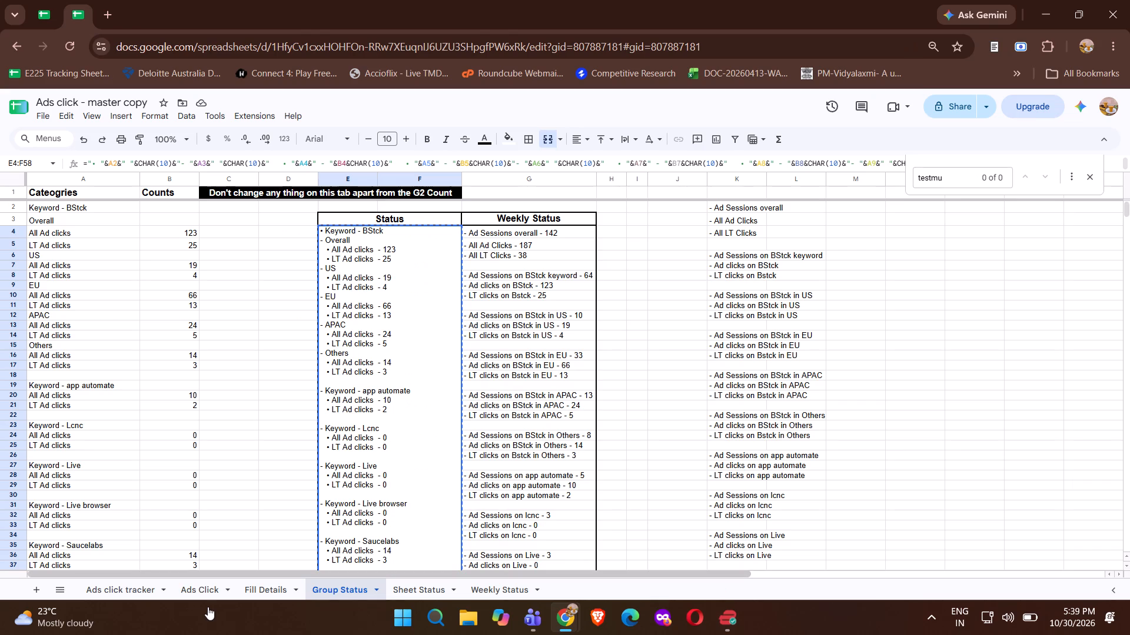
{"action": "left_click", "coordinate": [191, 594]}
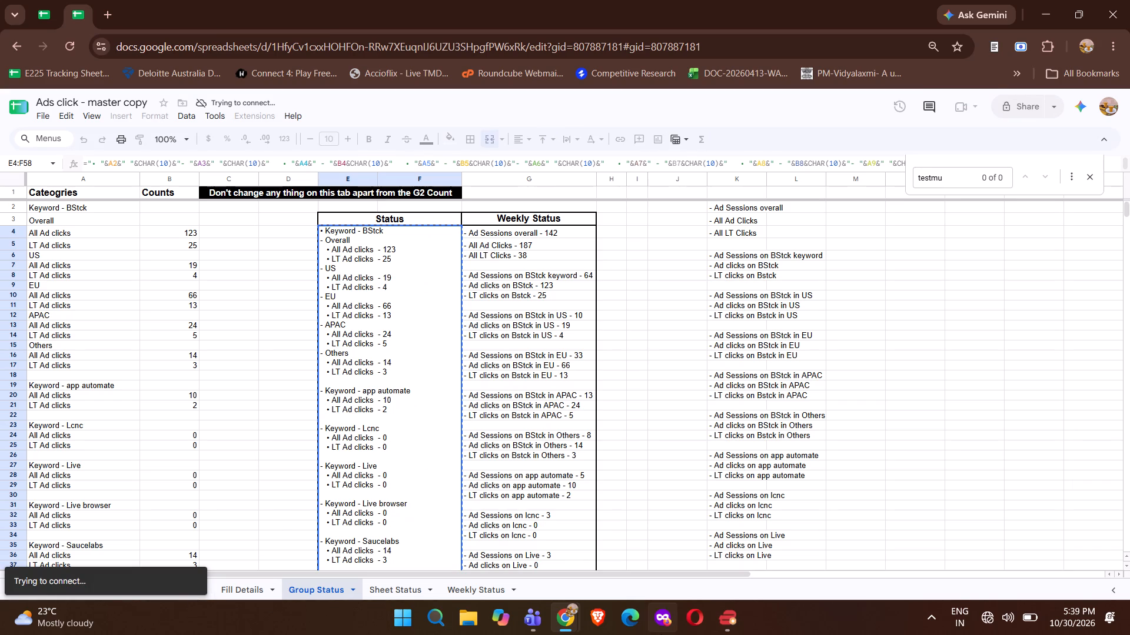
Switch to ExpressVPN, disconnect the VPN from the Brazil - 2 location, and close its window.
{"action": "left_click", "coordinate": [732, 627]}
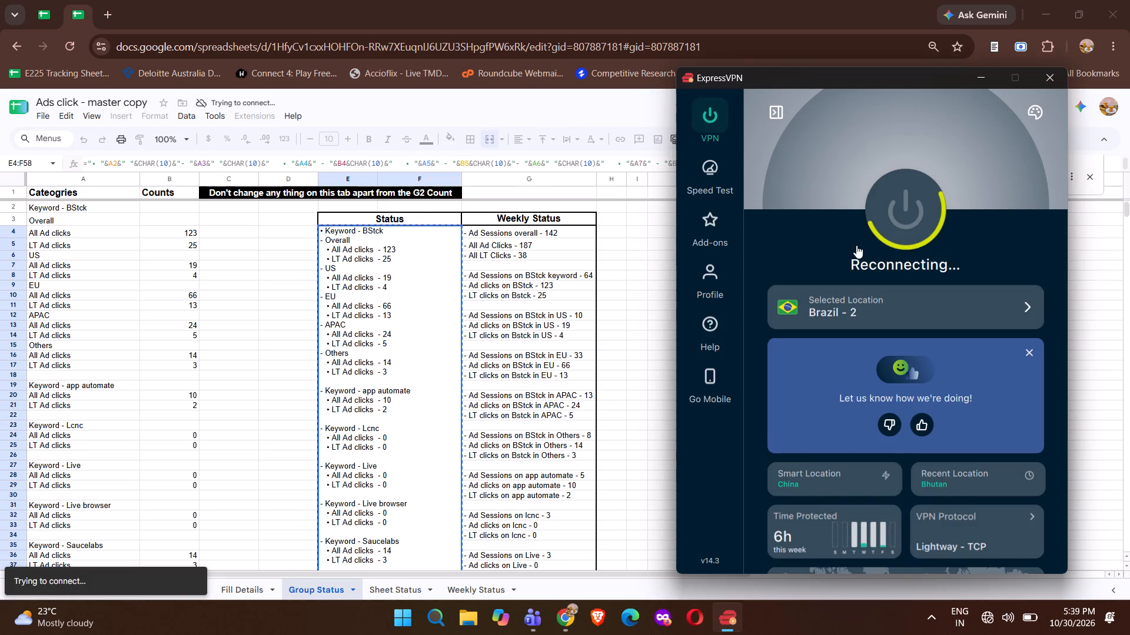
{"action": "left_click", "coordinate": [895, 204]}
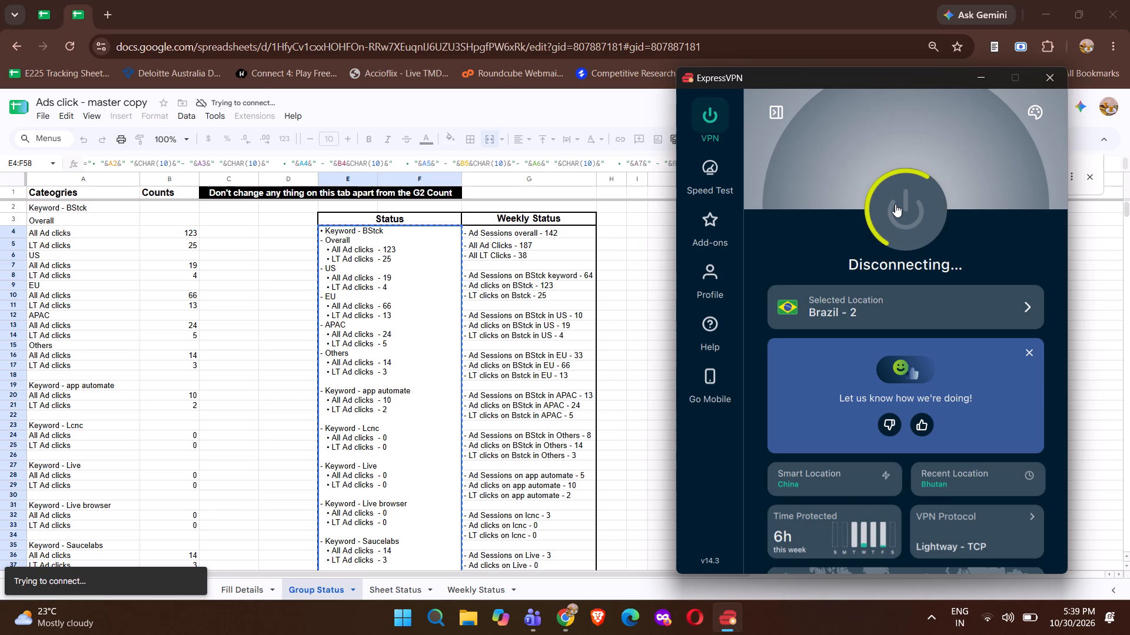
{"action": "left_click", "coordinate": [1051, 83]}
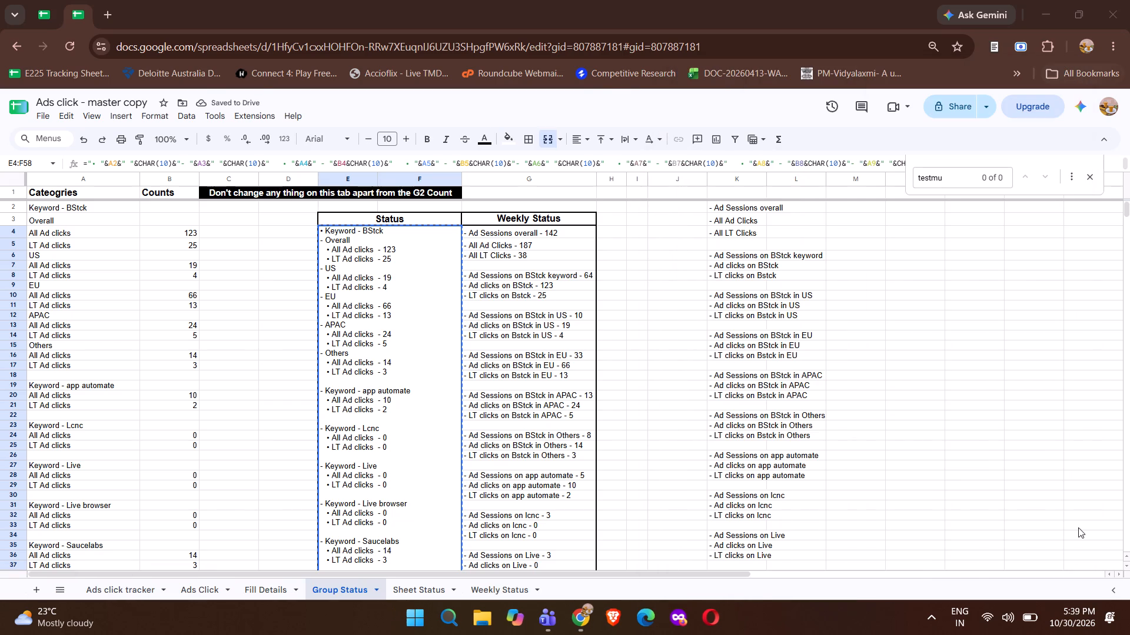
Quit the ExpressVPN application still running in the background.
{"action": "left_click", "coordinate": [934, 623]}
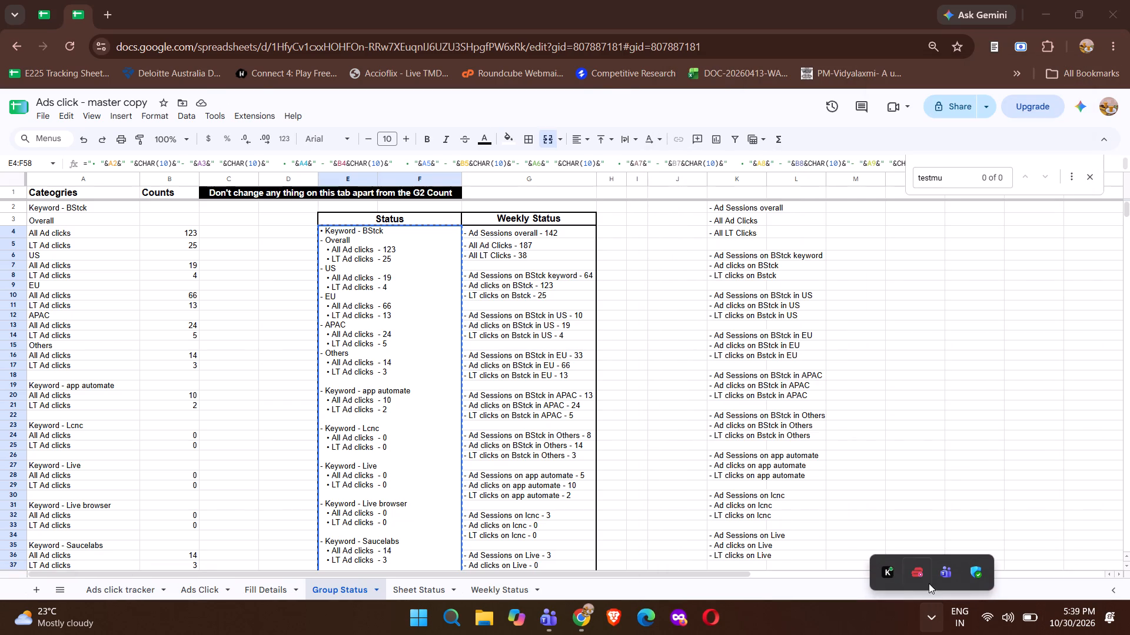
{"action": "right_click", "coordinate": [912, 567]}
{"action": "left_click", "coordinate": [934, 559]}
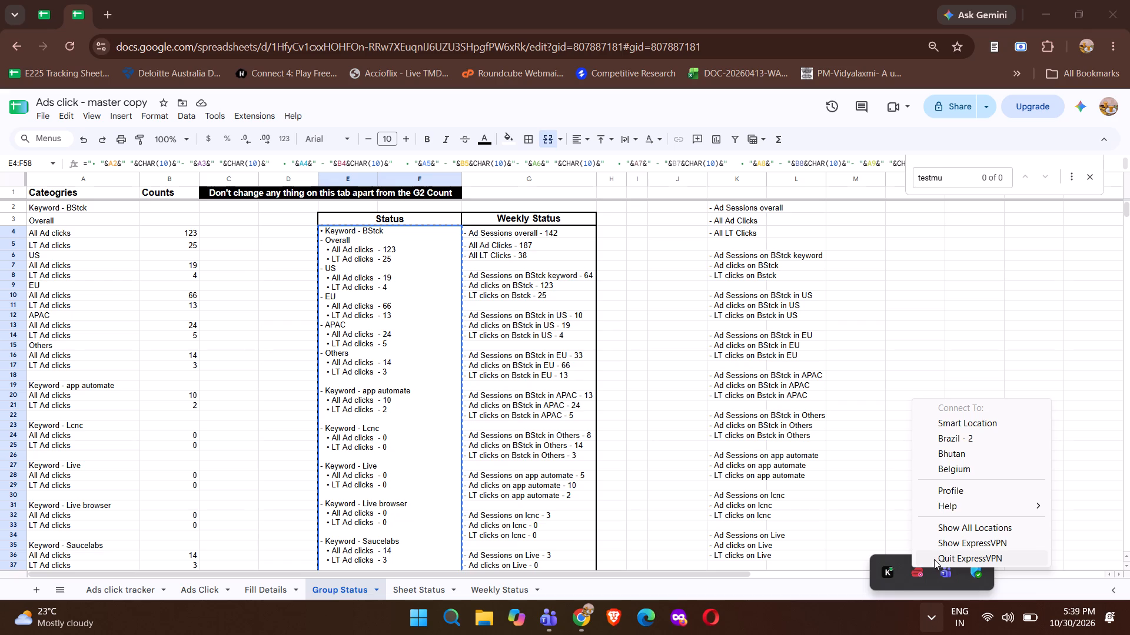
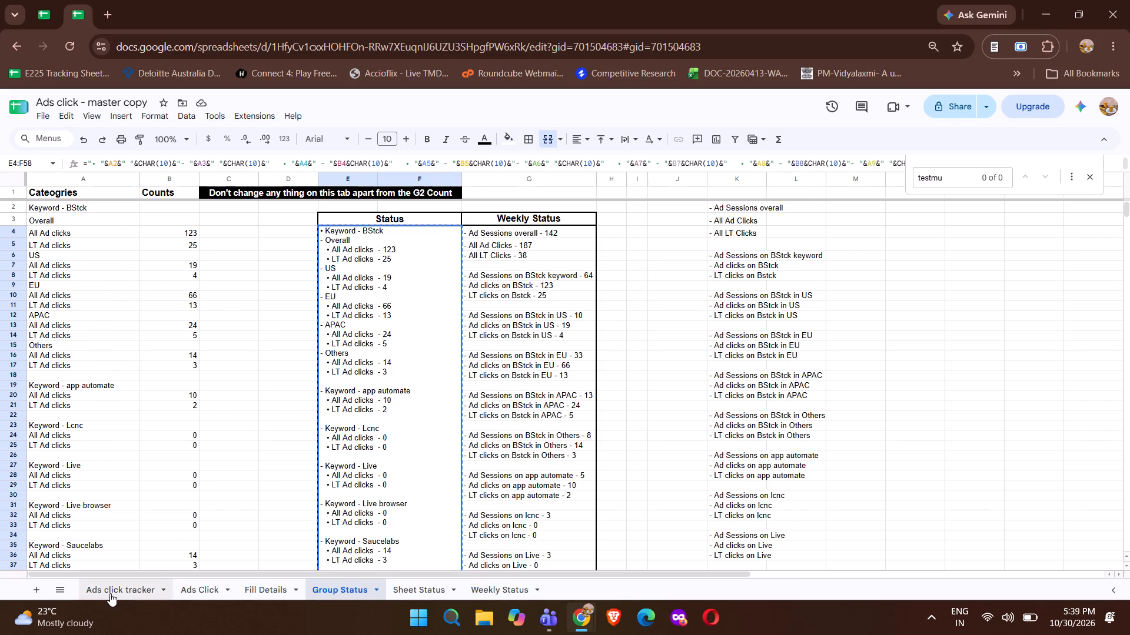
Check the Ads Click and Fill Details sheets, and set the 30-Oct-26 count for datadoghq.com to 4 in Ads click tracker.
{"action": "left_click", "coordinate": [188, 589]}
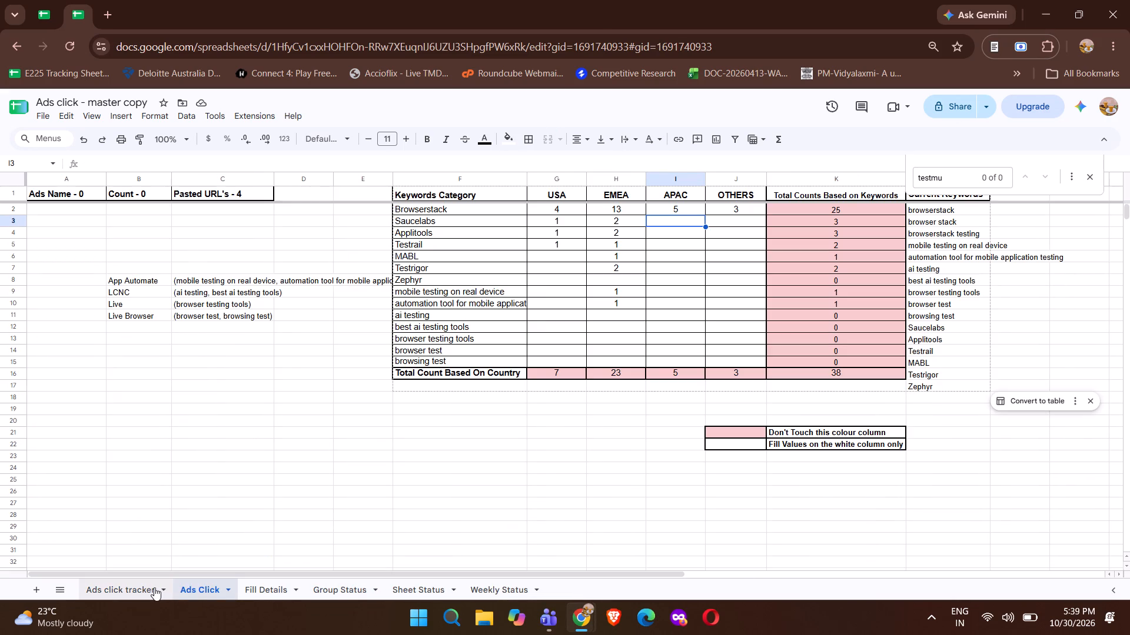
{"action": "left_click", "coordinate": [263, 585]}
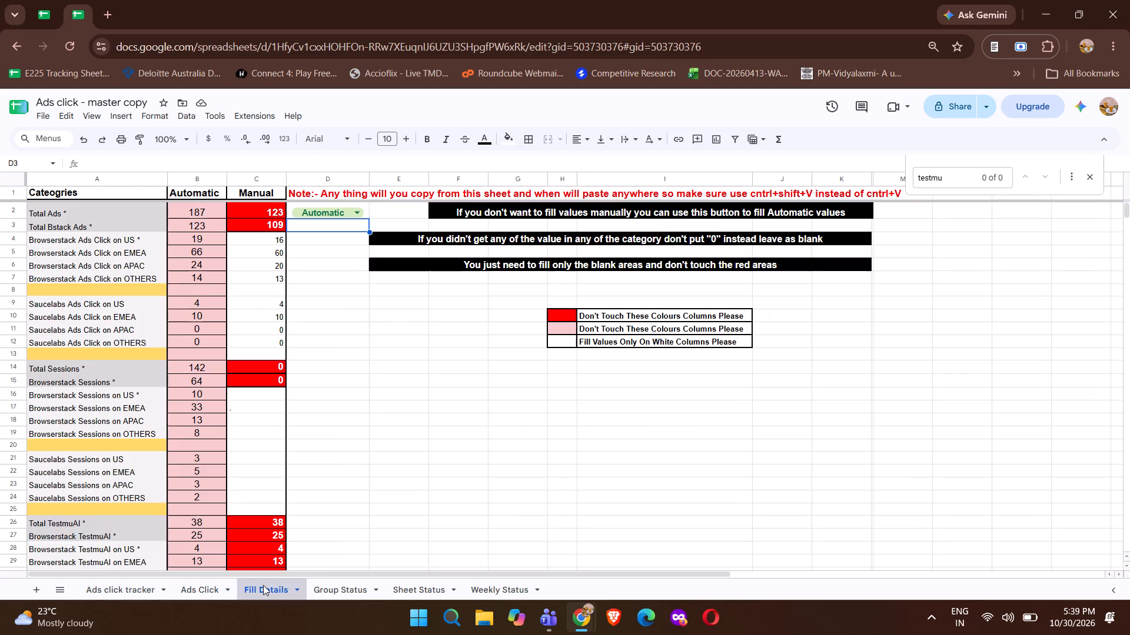
{"action": "left_click", "coordinate": [119, 584]}
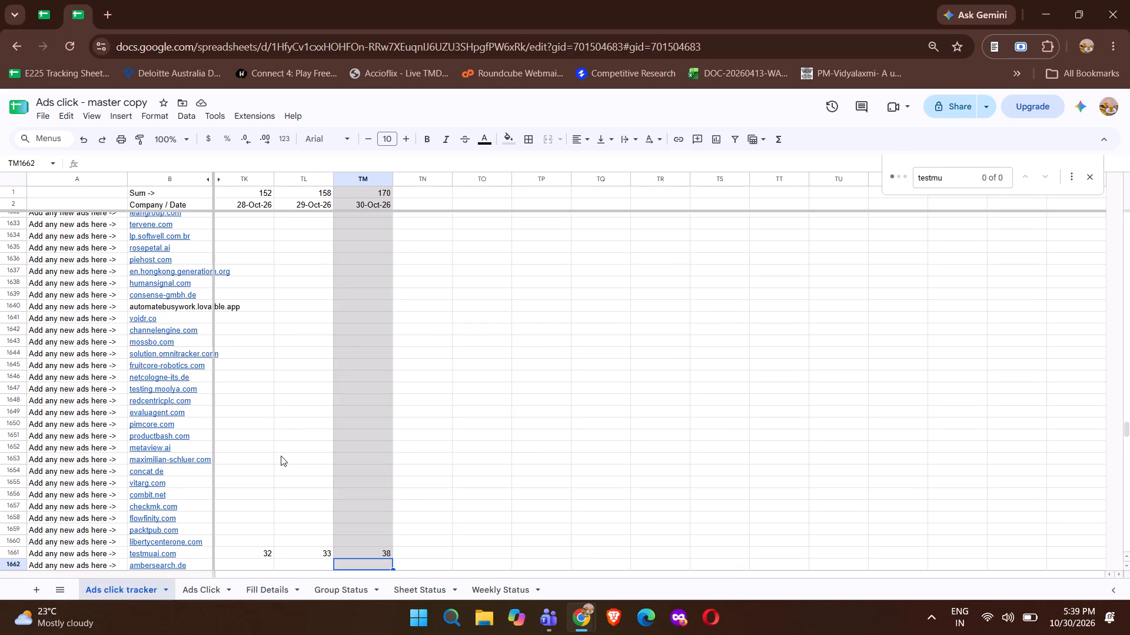
{"action": "scroll", "coordinate": [341, 392], "scroll_direction": "up", "scroll_amount": 2}
{"action": "left_click", "coordinate": [385, 200]}
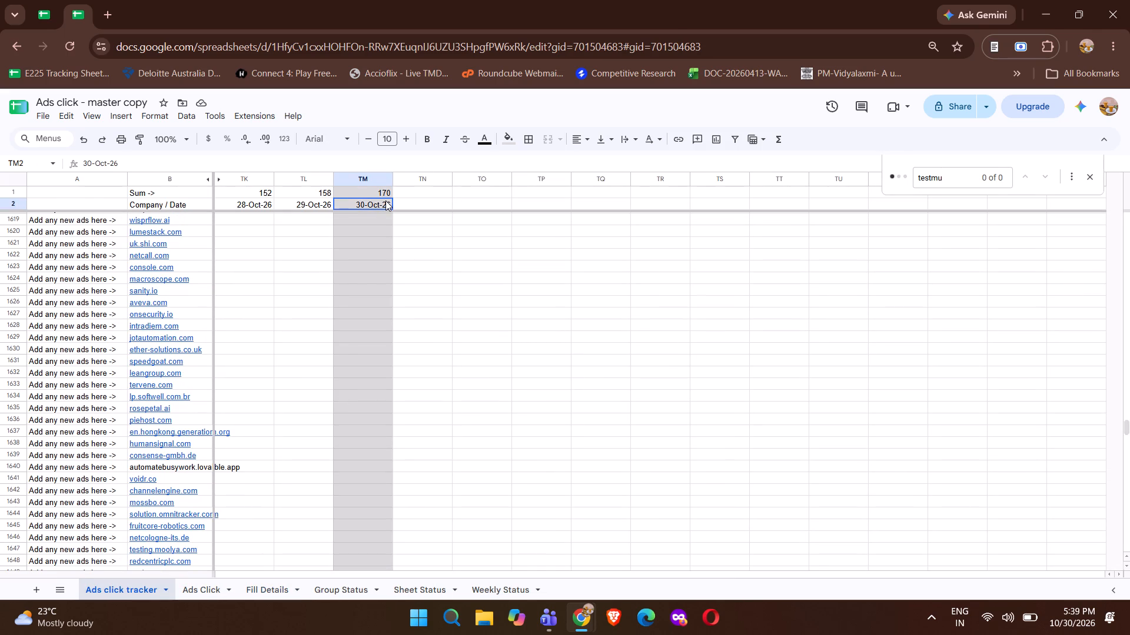
{"action": "key", "text": "Down"}
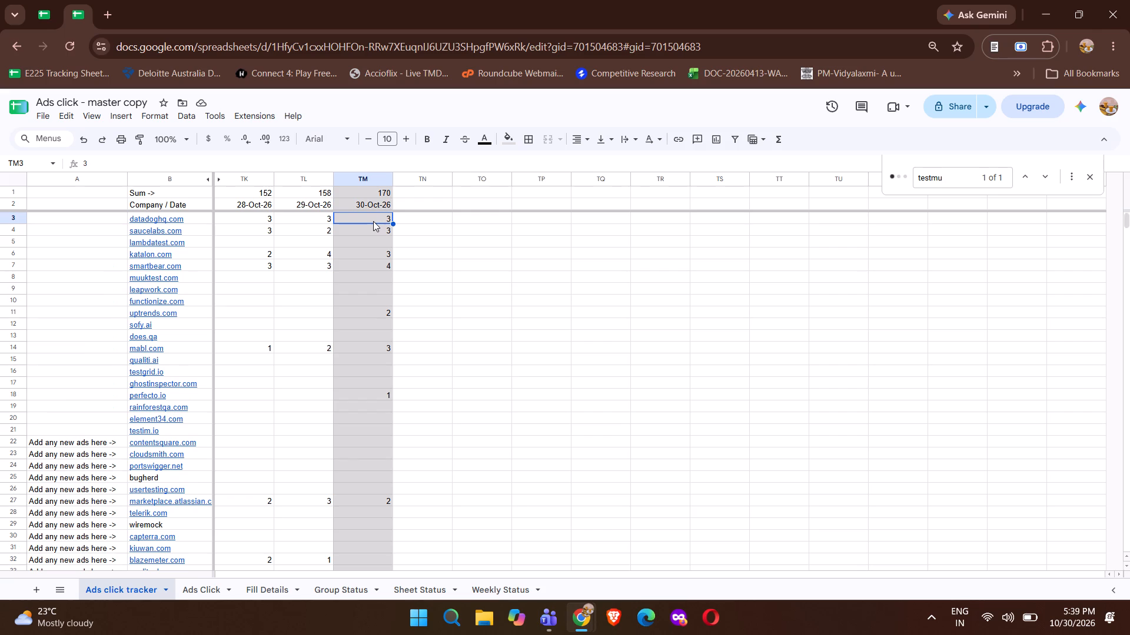
{"action": "left_click", "coordinate": [373, 221]}
{"action": "key", "text": "4"}
{"action": "key", "text": "Return"}
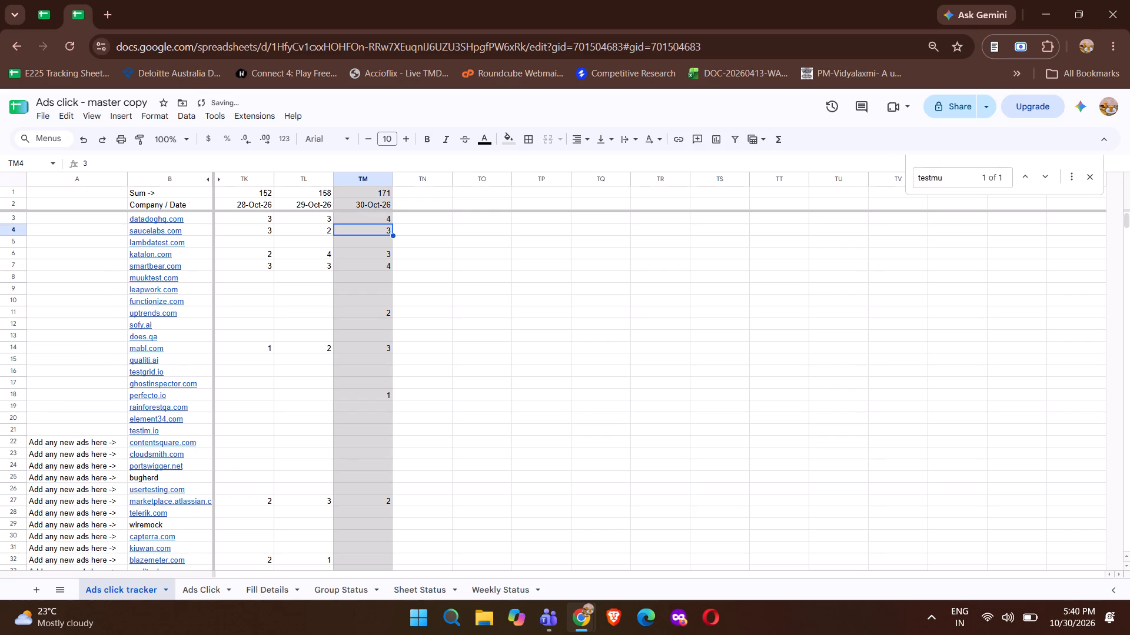
Examine the 30-Oct-26 counts for the companies further down the Ads click tracker sheet.
{"action": "scroll", "coordinate": [404, 330], "scroll_direction": "down", "scroll_amount": 2}
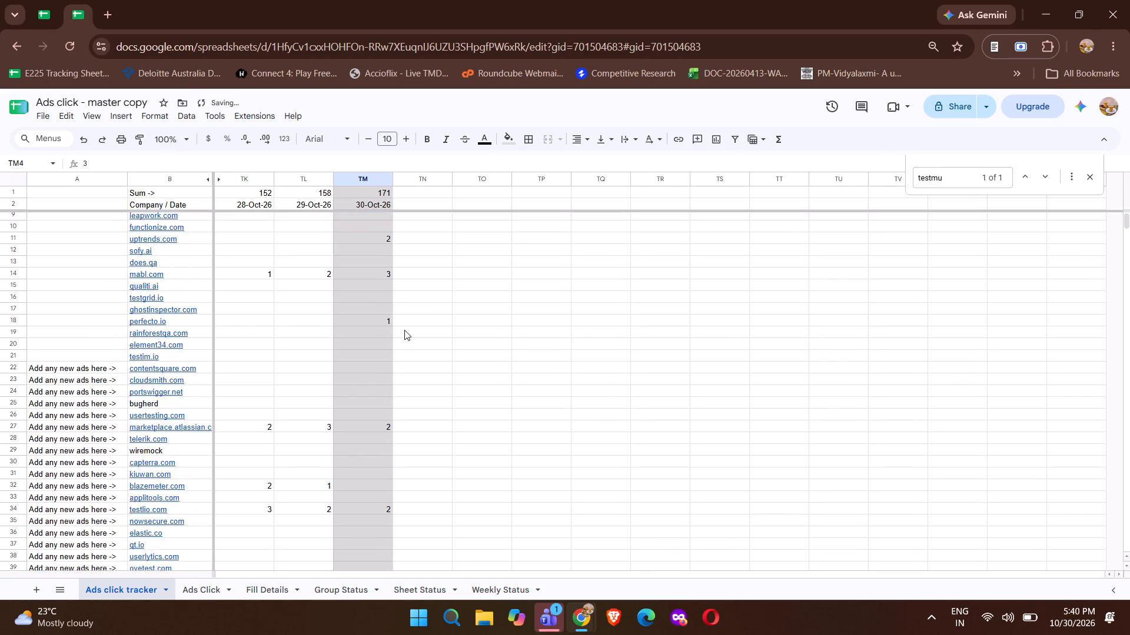
{"action": "scroll", "coordinate": [404, 330], "scroll_direction": "down", "scroll_amount": 1}
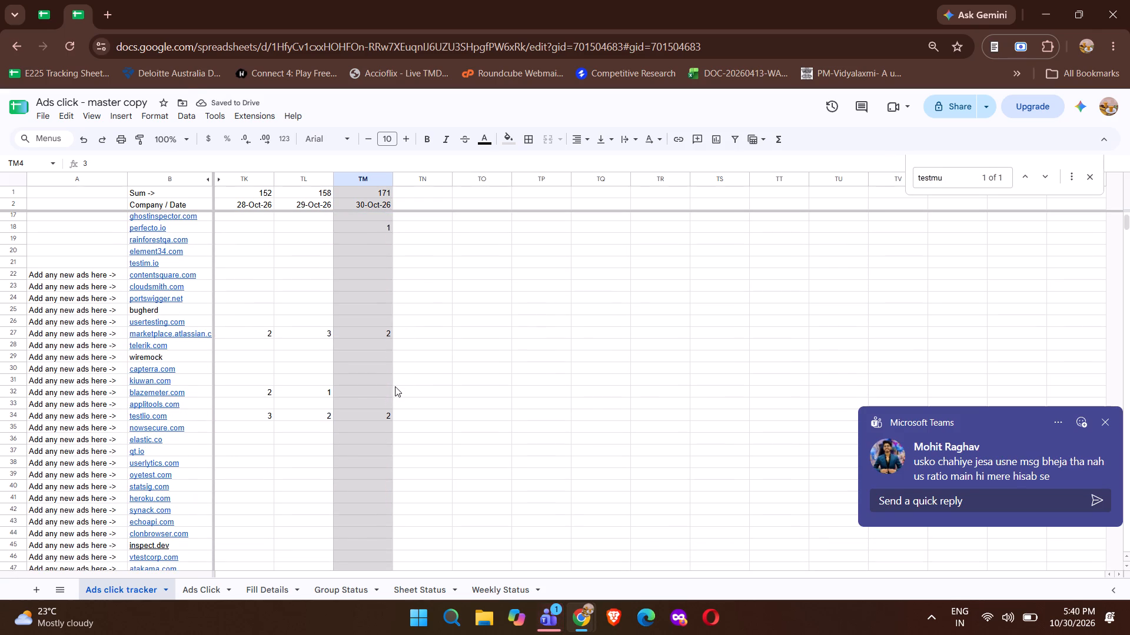
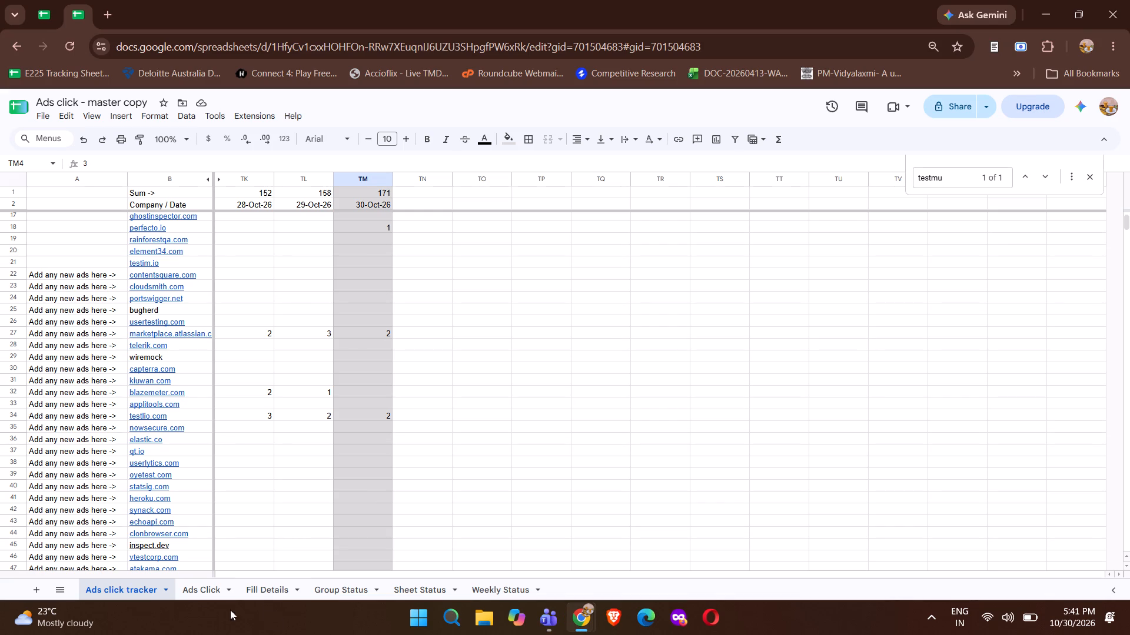
Set the EMEA count for the Testrigor keyword category to 1 in the Ads Click sheet.
{"action": "left_click", "coordinate": [209, 593]}
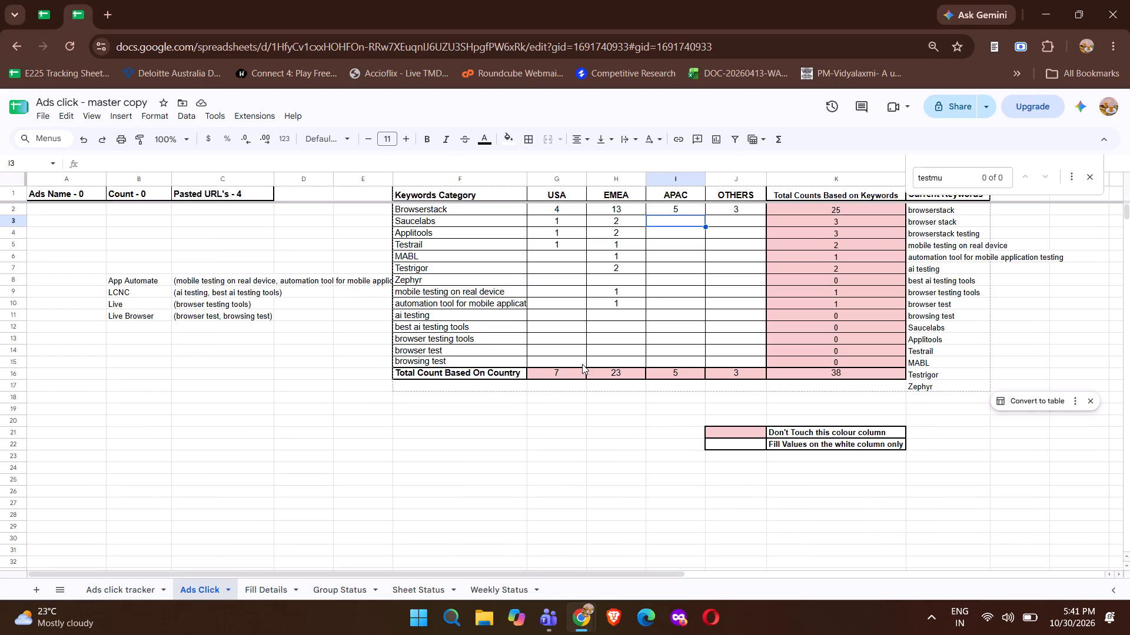
{"action": "left_click", "coordinate": [611, 270]}
{"action": "key", "text": "1"}
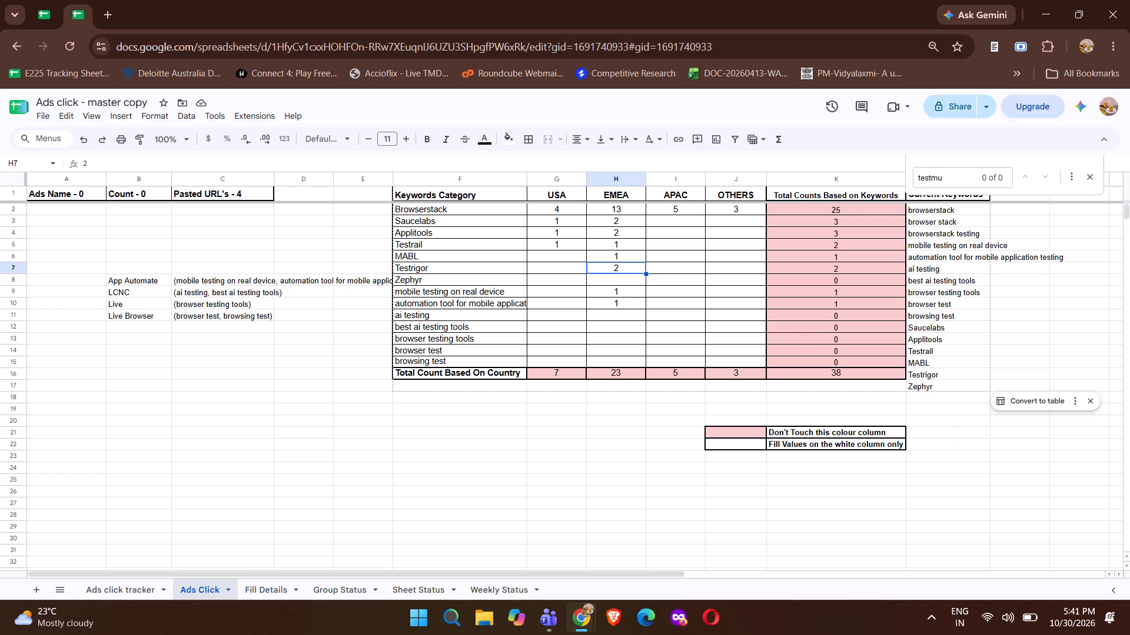
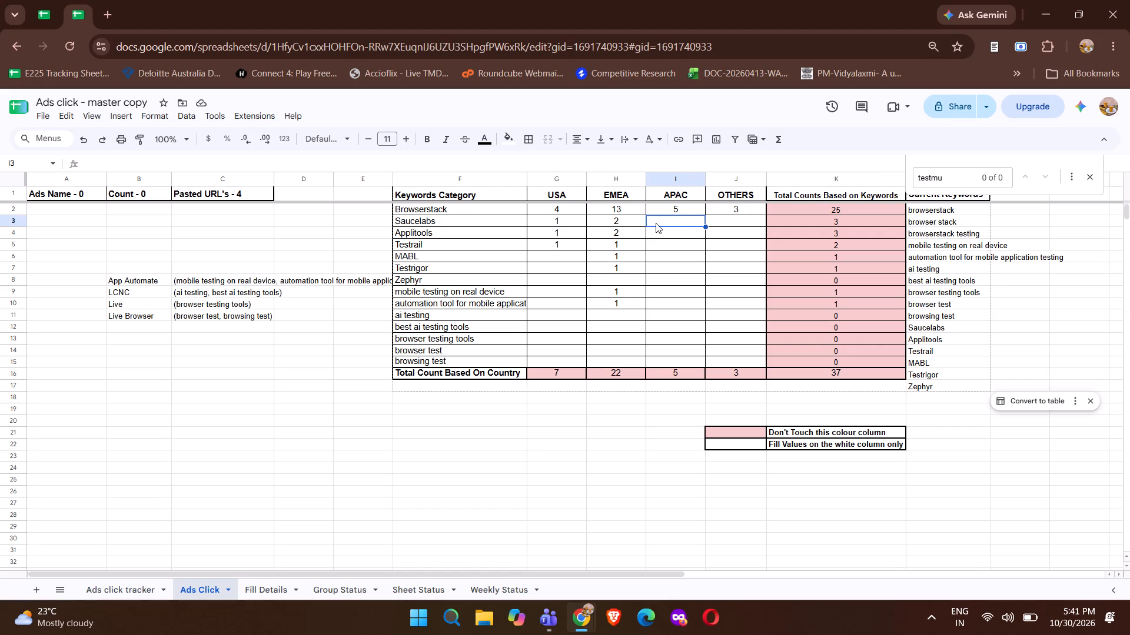
Set the Saucelabs keyword category counts to 1 for APAC and 1 for OTHERS in the Ads Click sheet.
{"action": "key", "text": "1"}
{"action": "key", "text": "Tab"}
{"action": "key", "text": "1"}
{"action": "key", "text": "Return"}
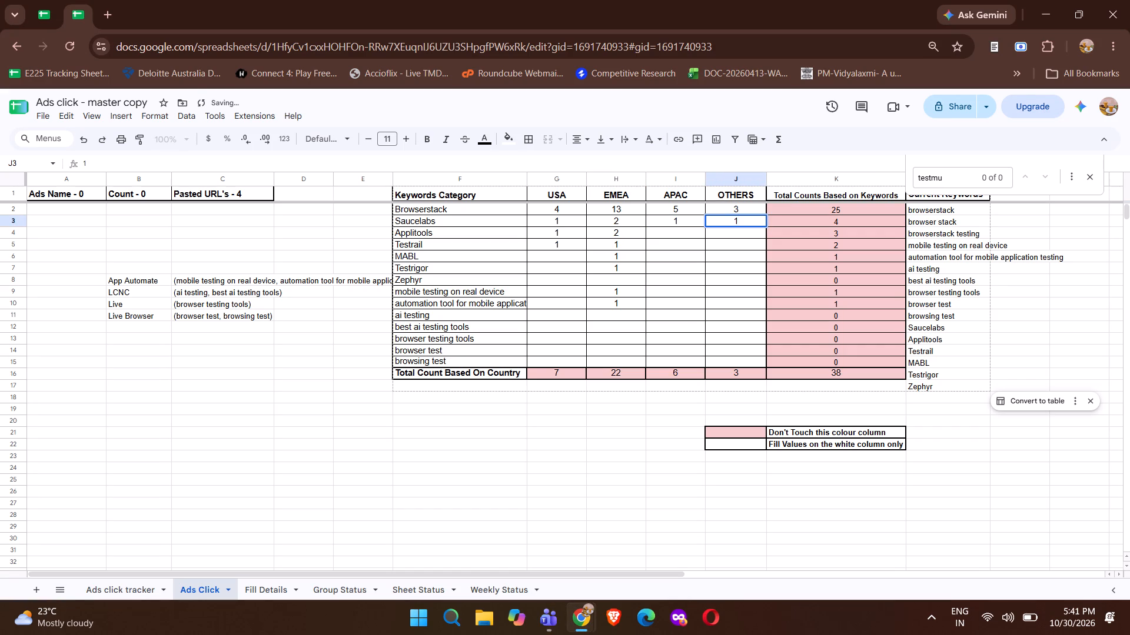
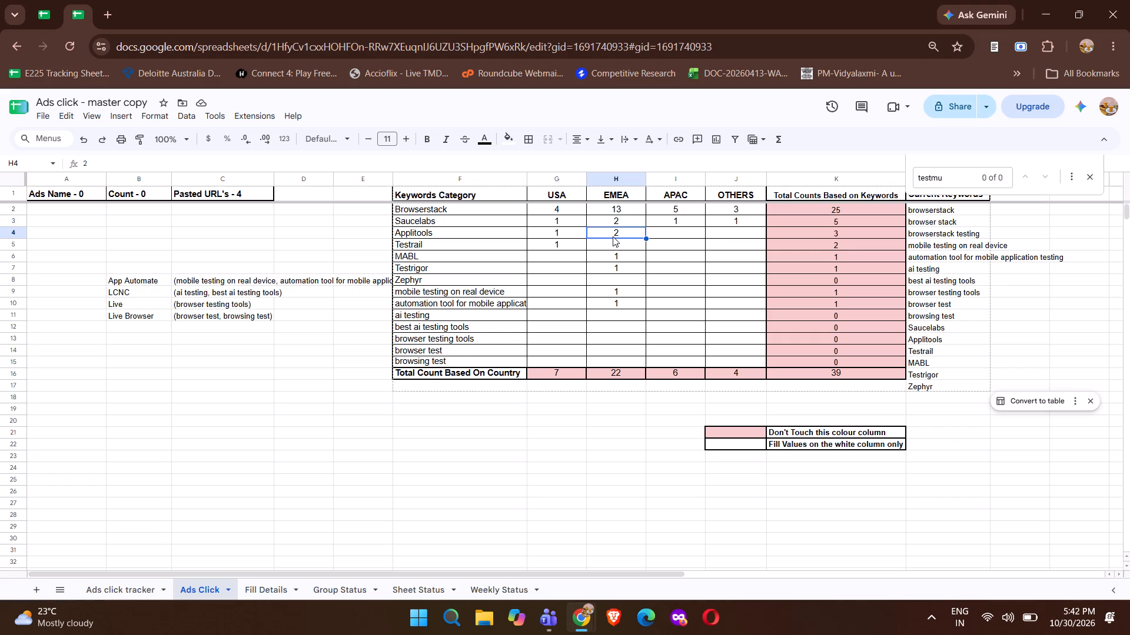
Set the Applitools keyword count for EMEA to 1 in the Ads Click sheet.
{"action": "key", "text": "1"}
{"action": "key", "text": "Return"}
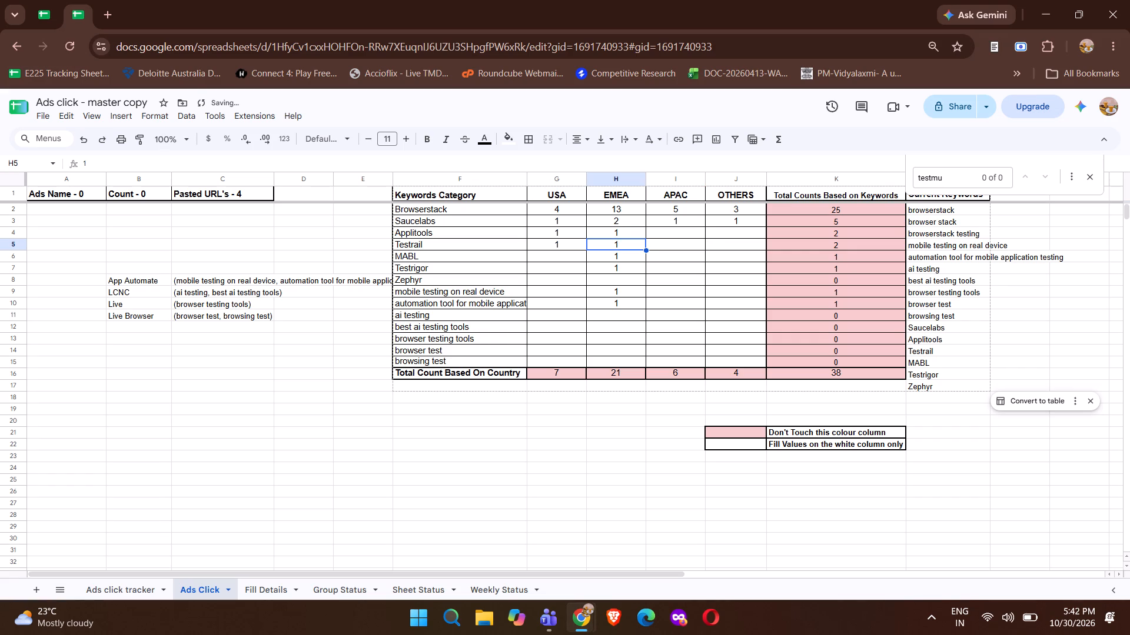
Clear the Saucelabs keyword count in the OTHERS column of the Ads Click sheet.
{"action": "left_click", "coordinate": [745, 220]}
{"action": "key", "text": "BackSpace"}
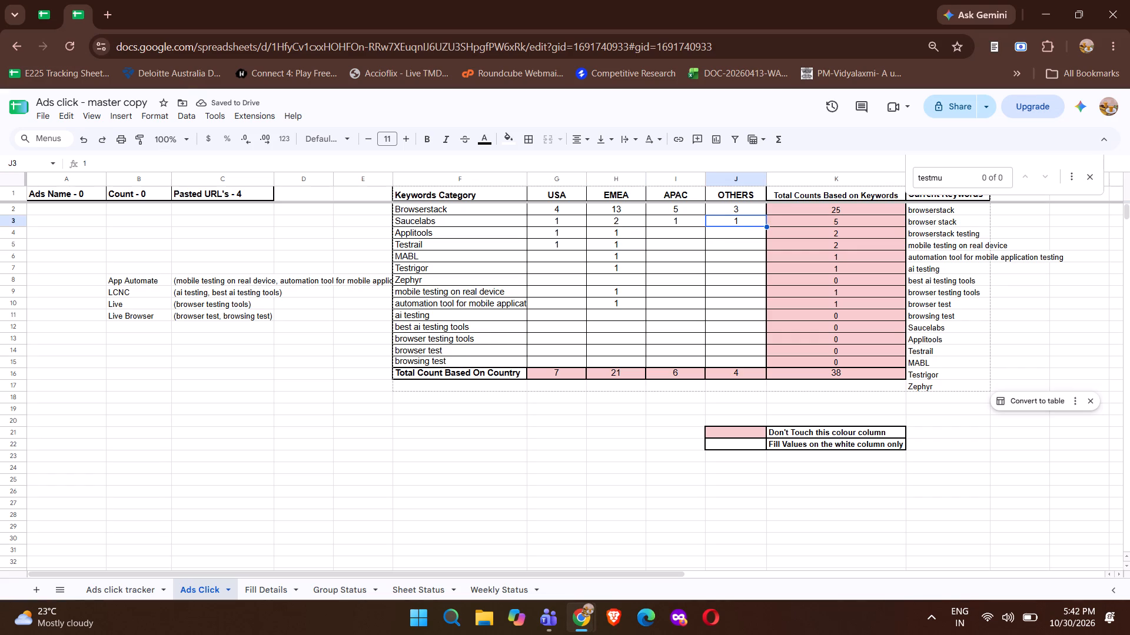
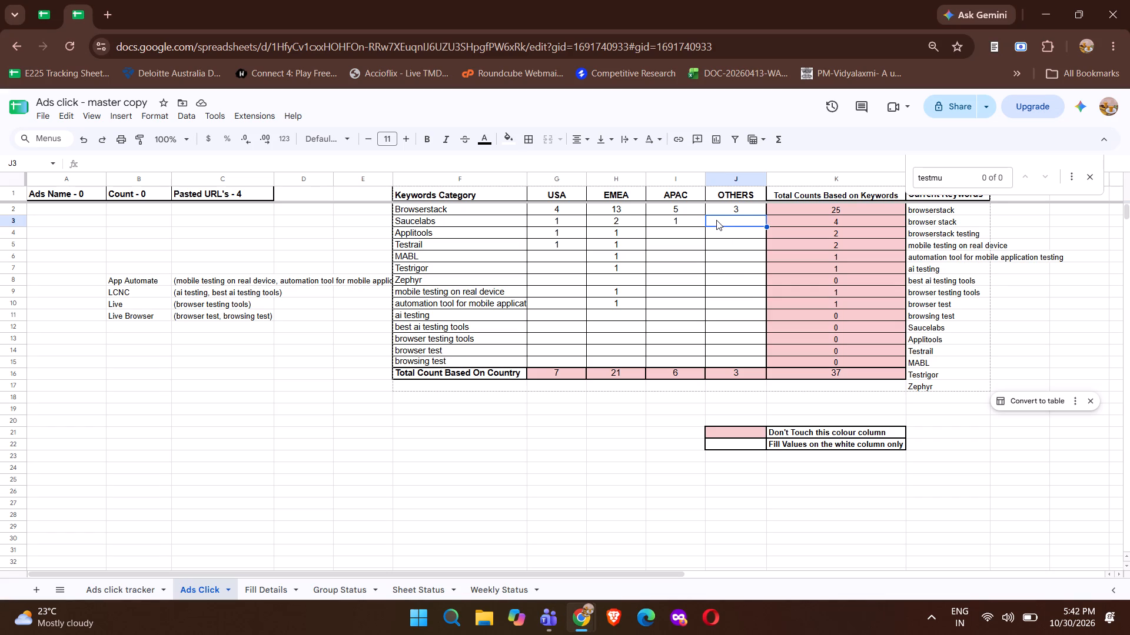
Set the Saucelabs keyword count for EMEA to 3 in the Ads Click sheet.
{"action": "left_click", "coordinate": [620, 222]}
{"action": "key", "text": "3"}
{"action": "key", "text": "Return"}
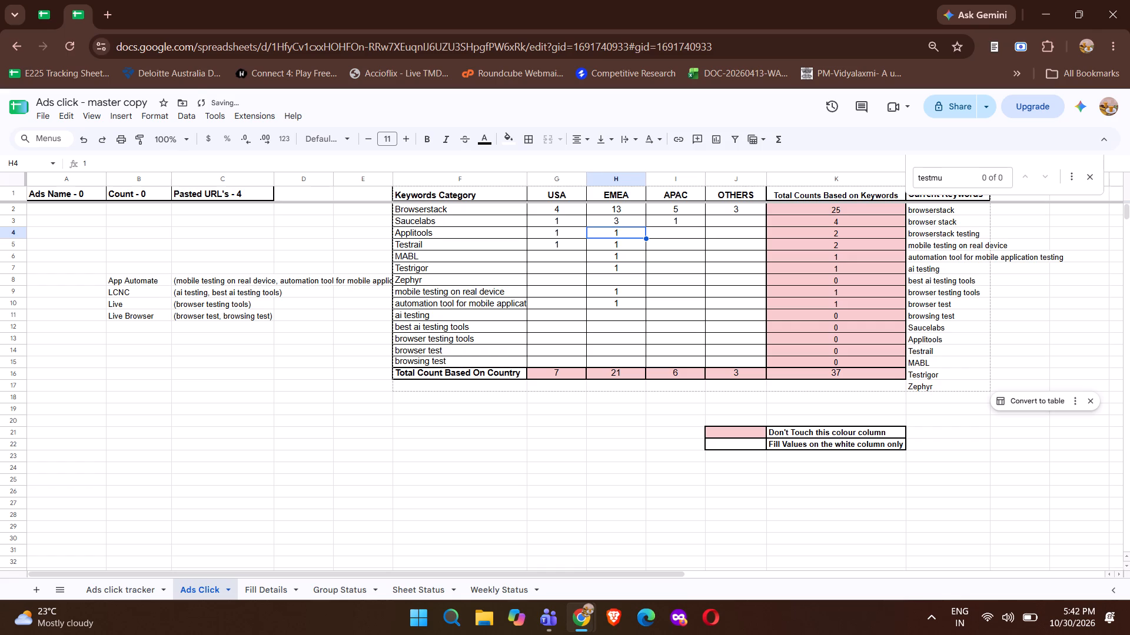
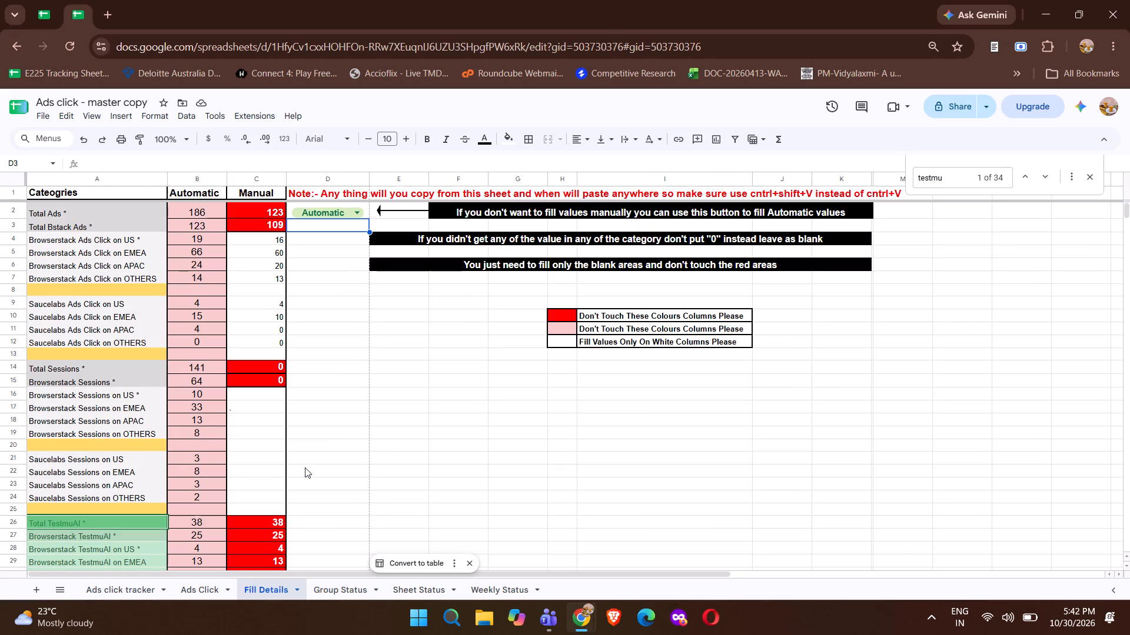
Clear the manual Browserstack and Saucelabs Ads Click counts in C4:C13 of the Fill Details sheet.
{"action": "left_click", "coordinate": [274, 239]}
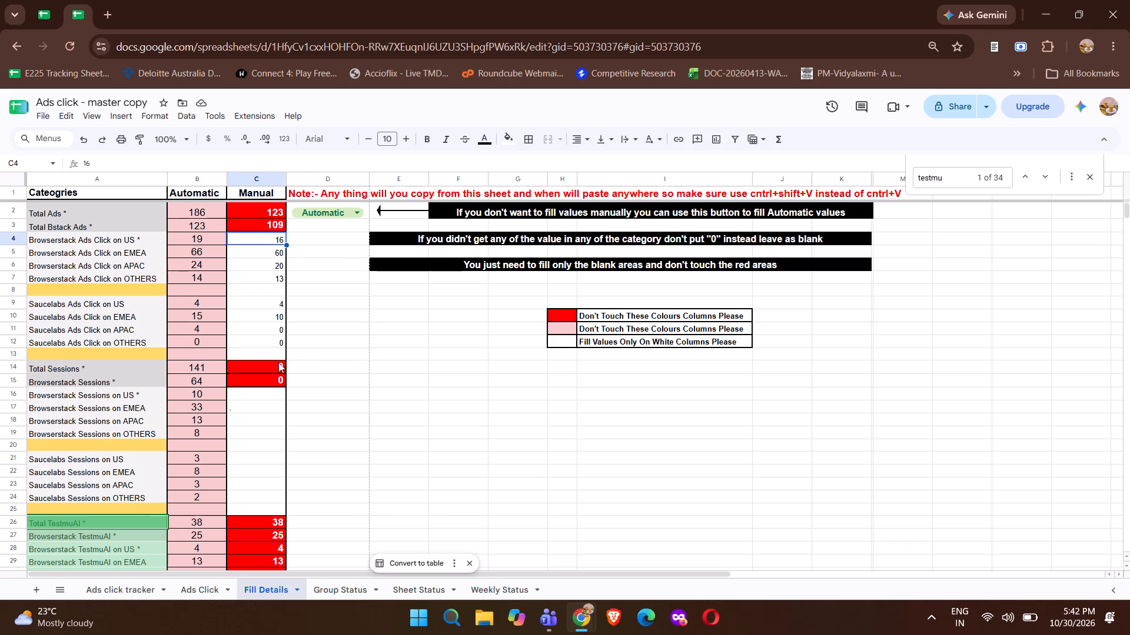
{"action": "left_click", "coordinate": [267, 354], "text": "shift"}
{"action": "key", "text": "BackSpace"}
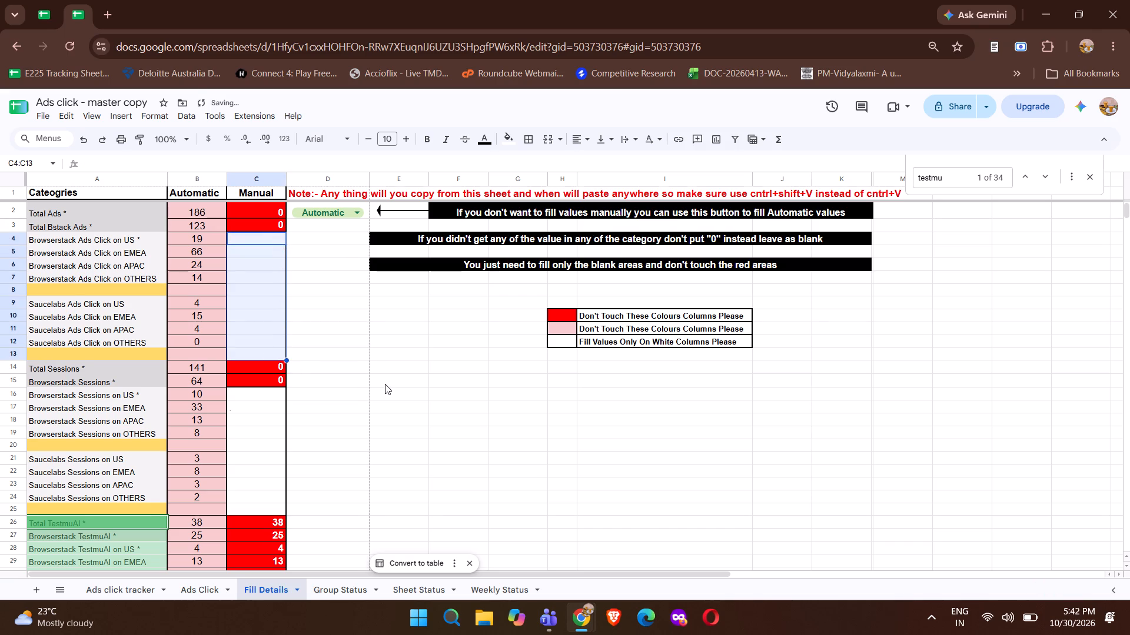
{"action": "left_click", "coordinate": [385, 384]}
Copy the merged Status summary block, starting with Keyword - BStck, from the Group Status sheet.
{"action": "left_click", "coordinate": [328, 597]}
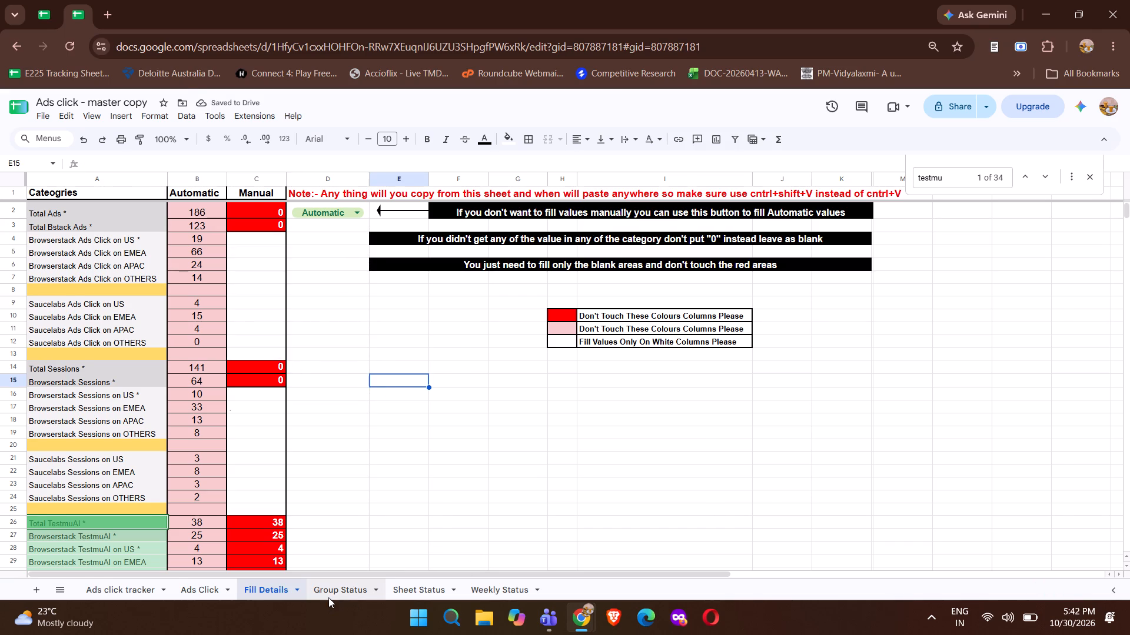
{"action": "left_click", "coordinate": [426, 439]}
{"action": "key", "text": "ctrl+c"}
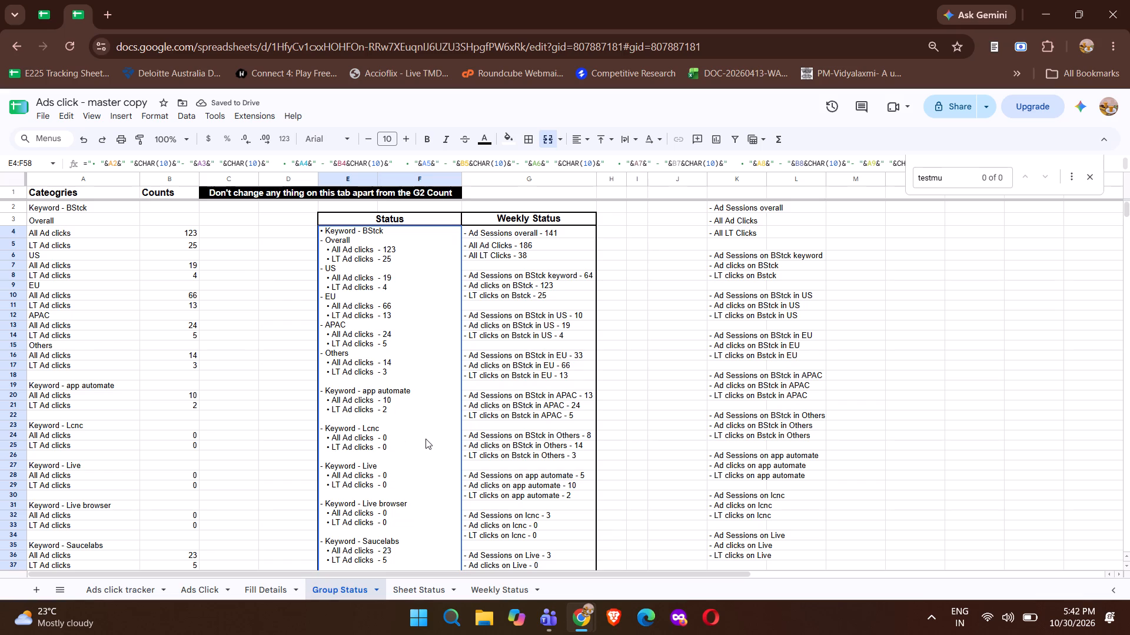
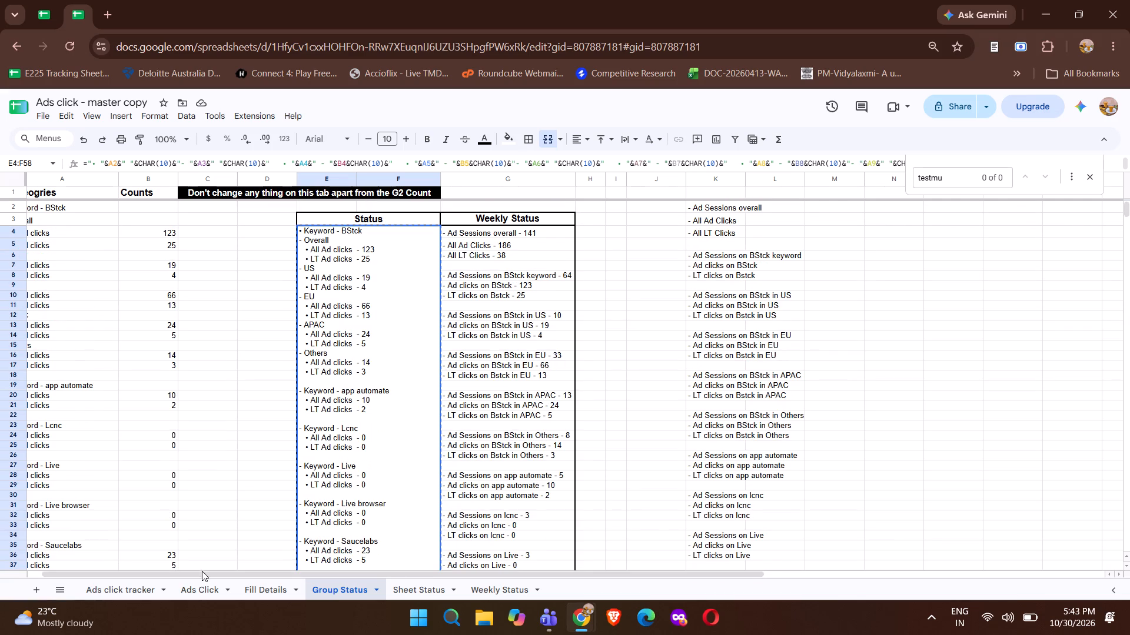
In the Ads click tracker sheet, set the 30-Oct-26 counts to 3 for perfecto.io and 2 for blazemeter.com.
{"action": "left_click", "coordinate": [190, 587]}
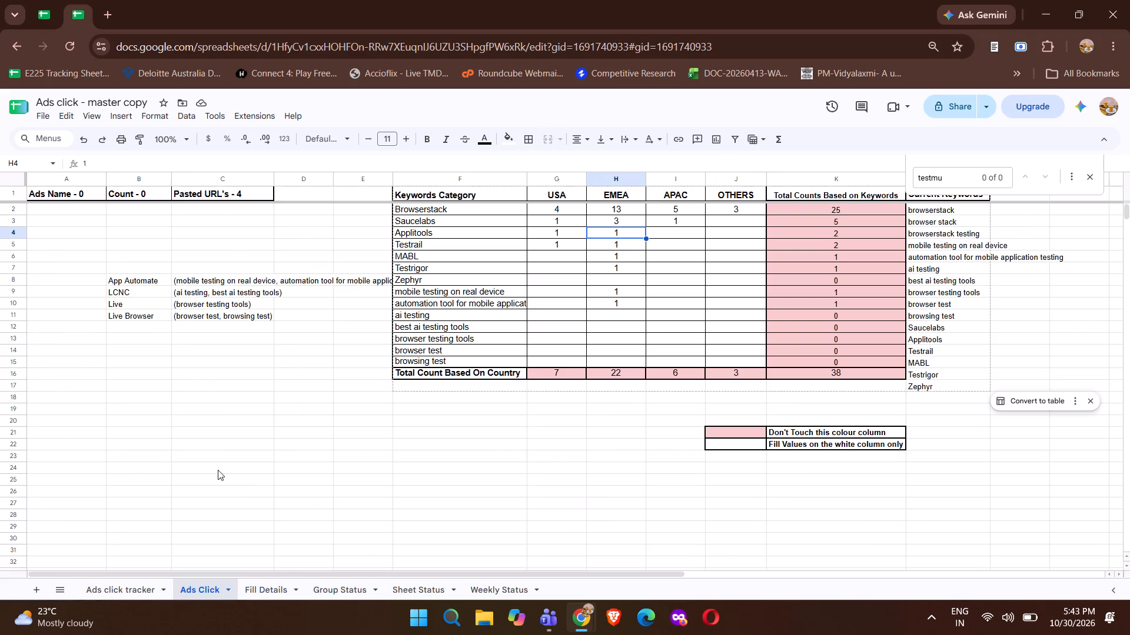
{"action": "left_click", "coordinate": [118, 582]}
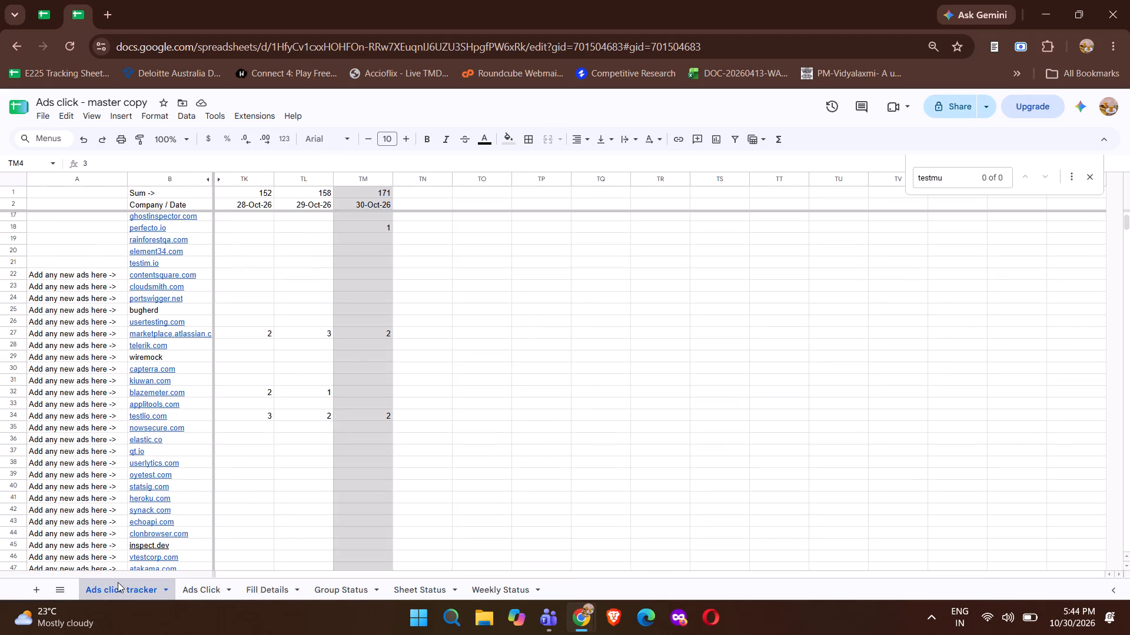
{"action": "left_click", "coordinate": [373, 229]}
{"action": "key", "text": "3"}
{"action": "key", "text": "Return"}
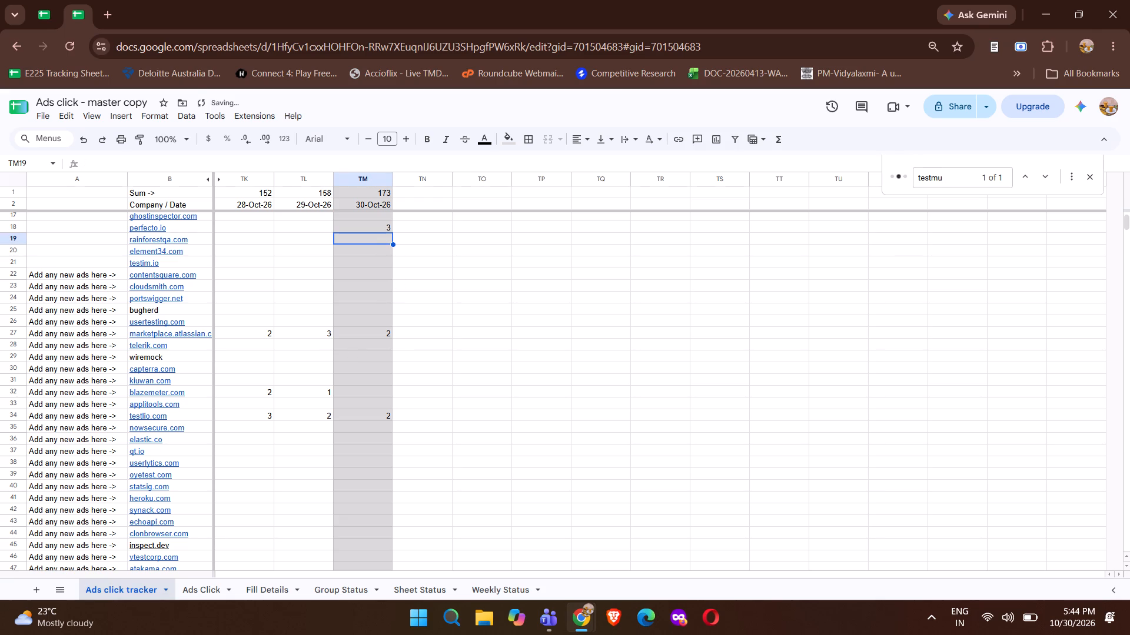
{"action": "left_click", "coordinate": [382, 337]}
{"action": "scroll", "coordinate": [382, 337], "scroll_direction": "down", "scroll_amount": 1}
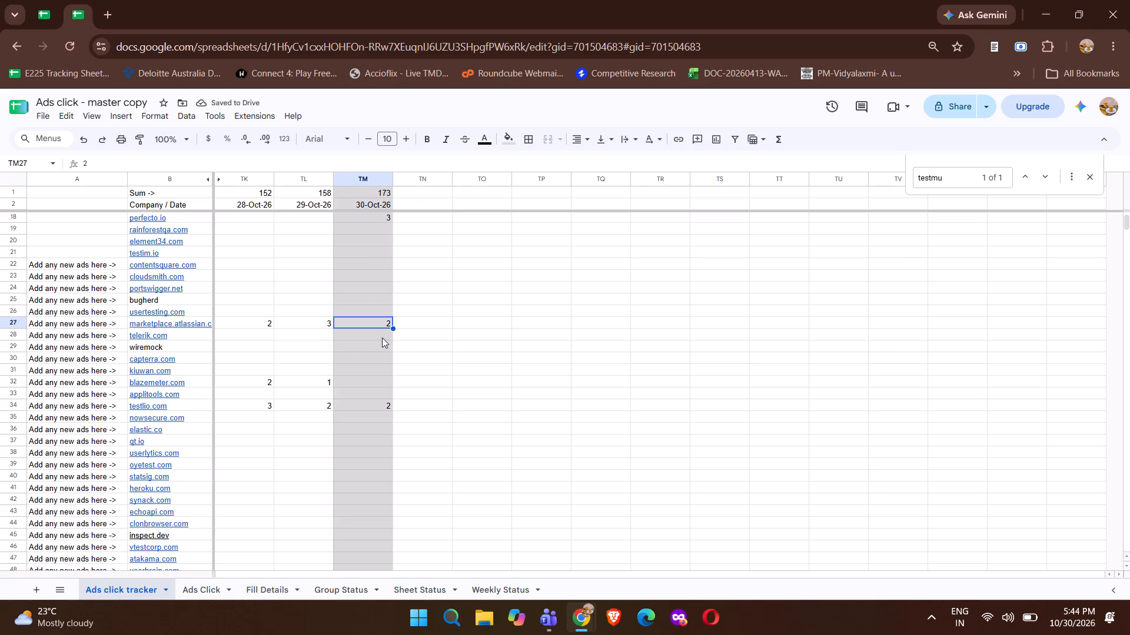
{"action": "scroll", "coordinate": [382, 337], "scroll_direction": "down", "scroll_amount": 1}
{"action": "left_click", "coordinate": [357, 363]}
{"action": "key", "text": "2"}
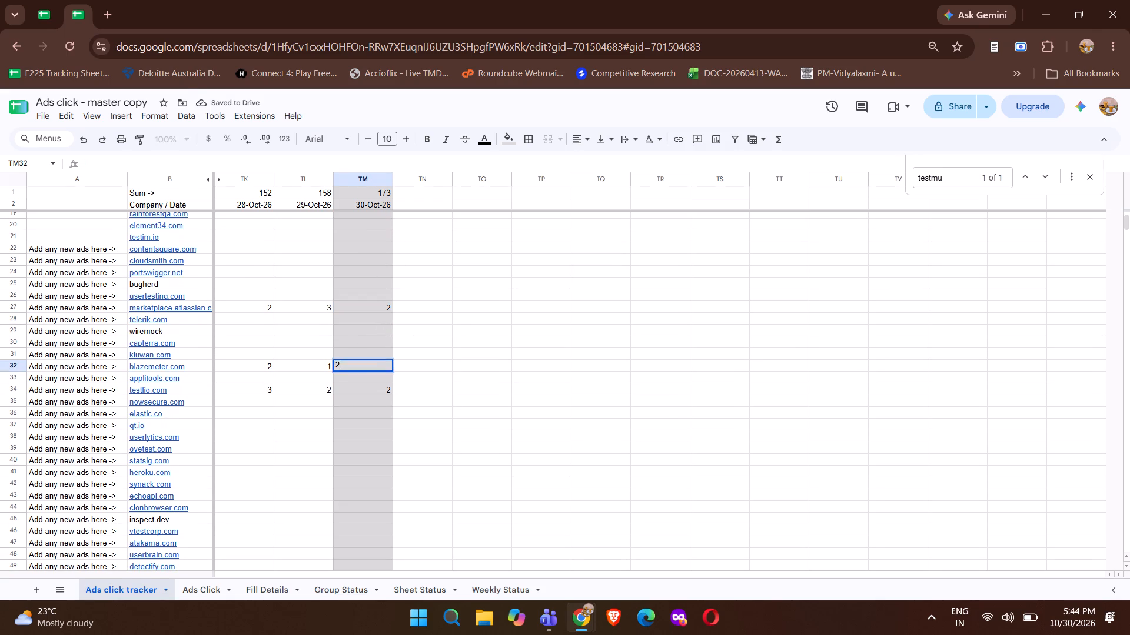
{"action": "key", "text": "Return"}
Enter 4 as the 30-Oct-26 count for callstack.com in row 507 of the tracker.
{"action": "scroll", "coordinate": [357, 363], "scroll_direction": "down", "scroll_amount": 4}
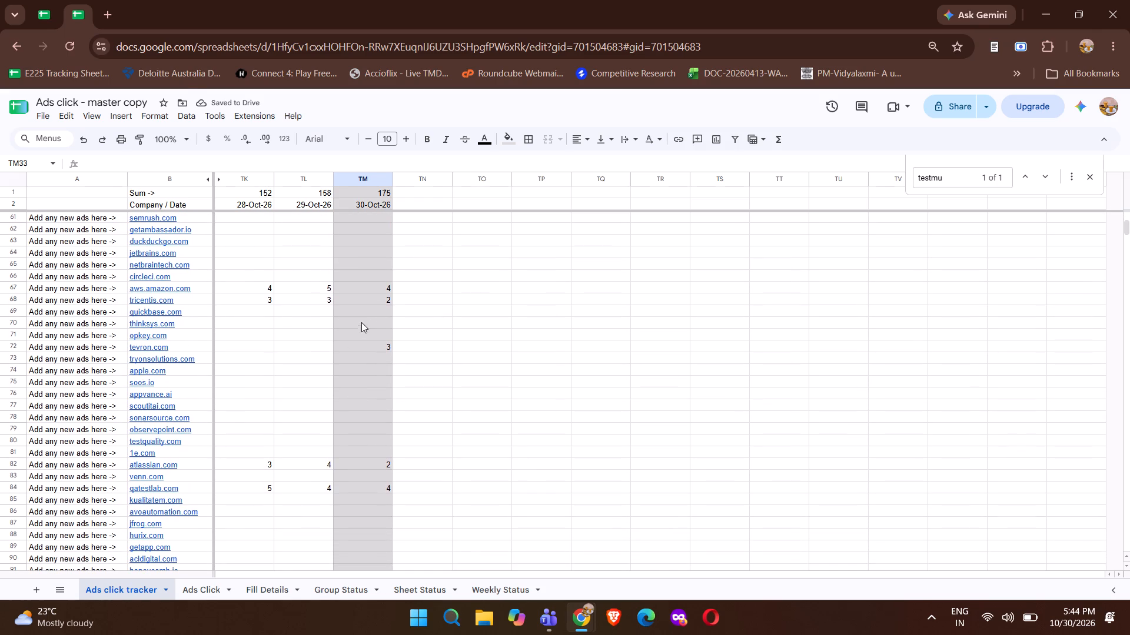
{"action": "scroll", "coordinate": [372, 469], "scroll_direction": "down", "scroll_amount": 2}
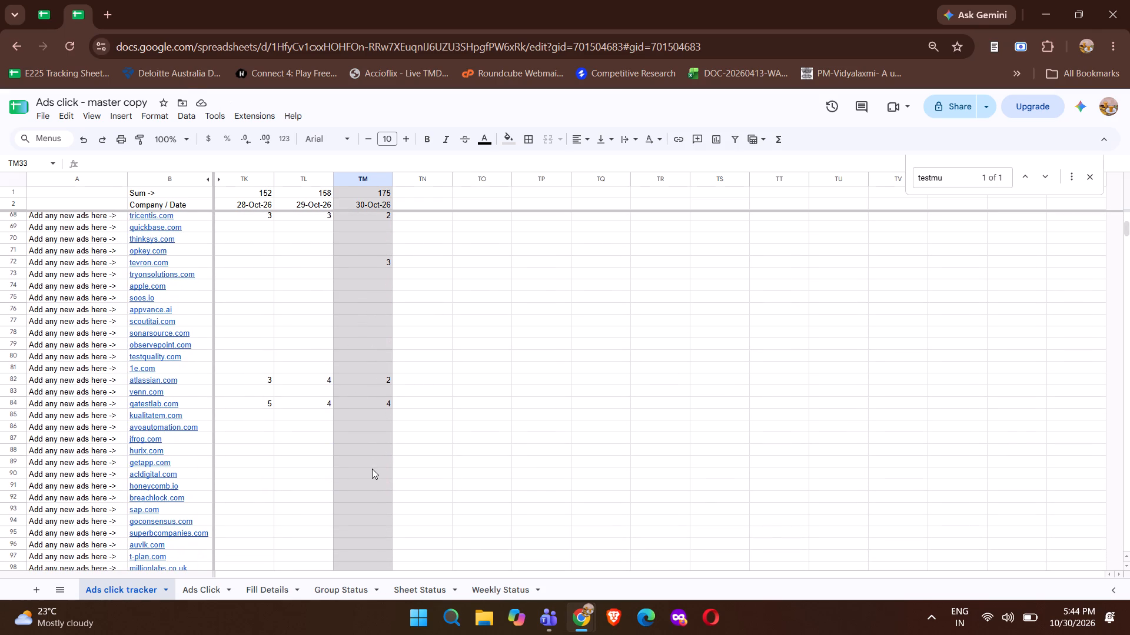
{"action": "scroll", "coordinate": [372, 469], "scroll_direction": "down", "scroll_amount": 2}
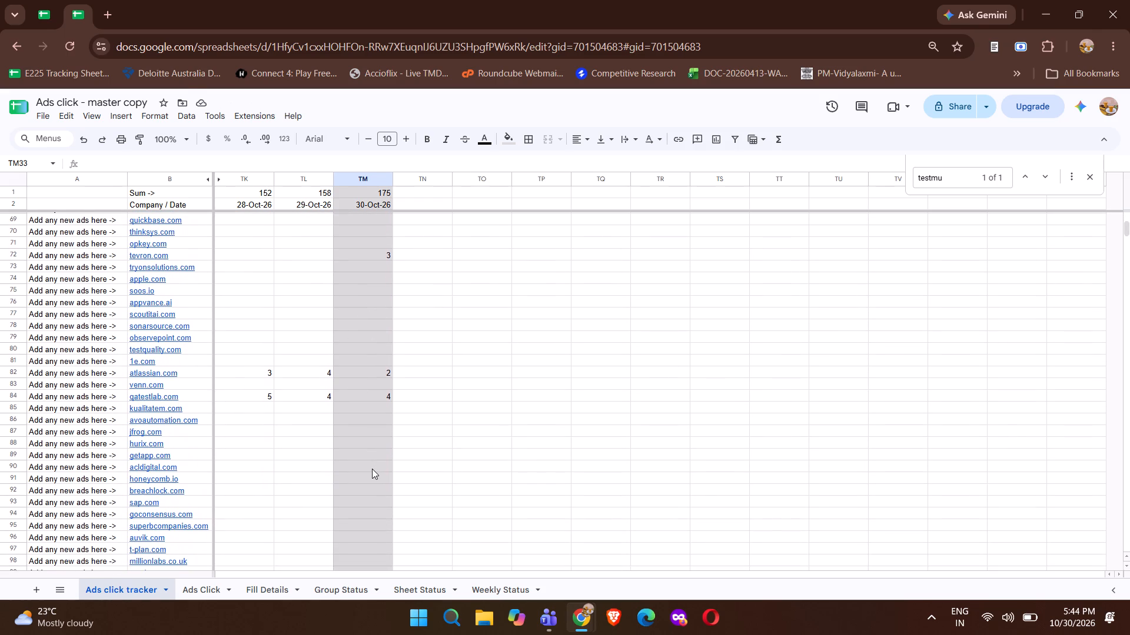
{"action": "scroll", "coordinate": [372, 469], "scroll_direction": "down", "scroll_amount": 5}
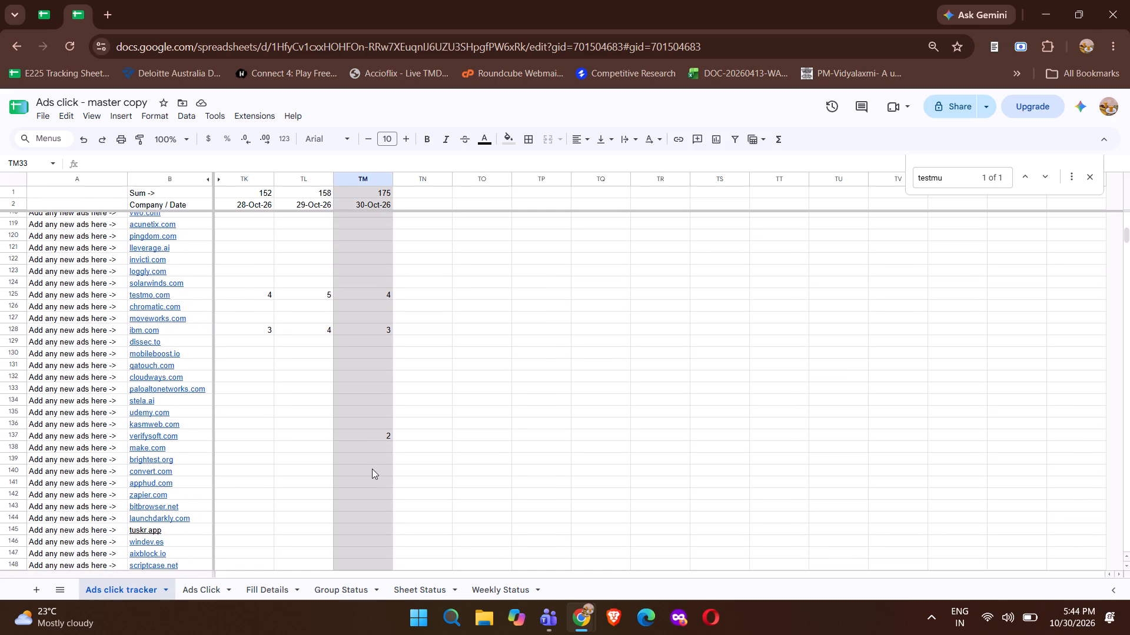
{"action": "scroll", "coordinate": [372, 469], "scroll_direction": "down", "scroll_amount": 5}
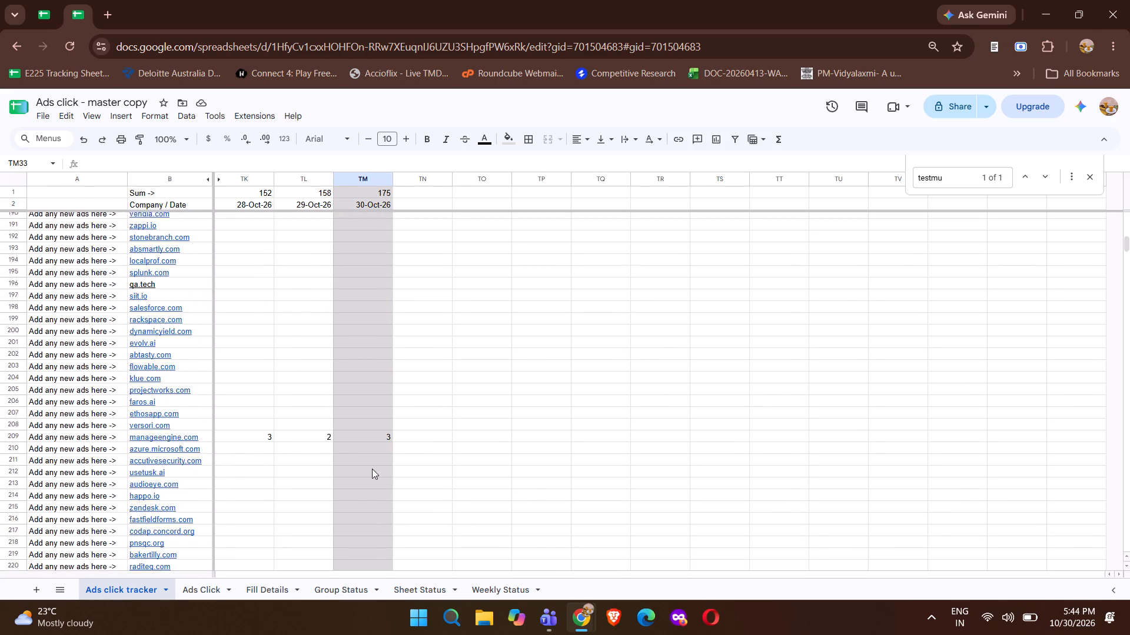
{"action": "scroll", "coordinate": [372, 469], "scroll_direction": "down", "scroll_amount": 10}
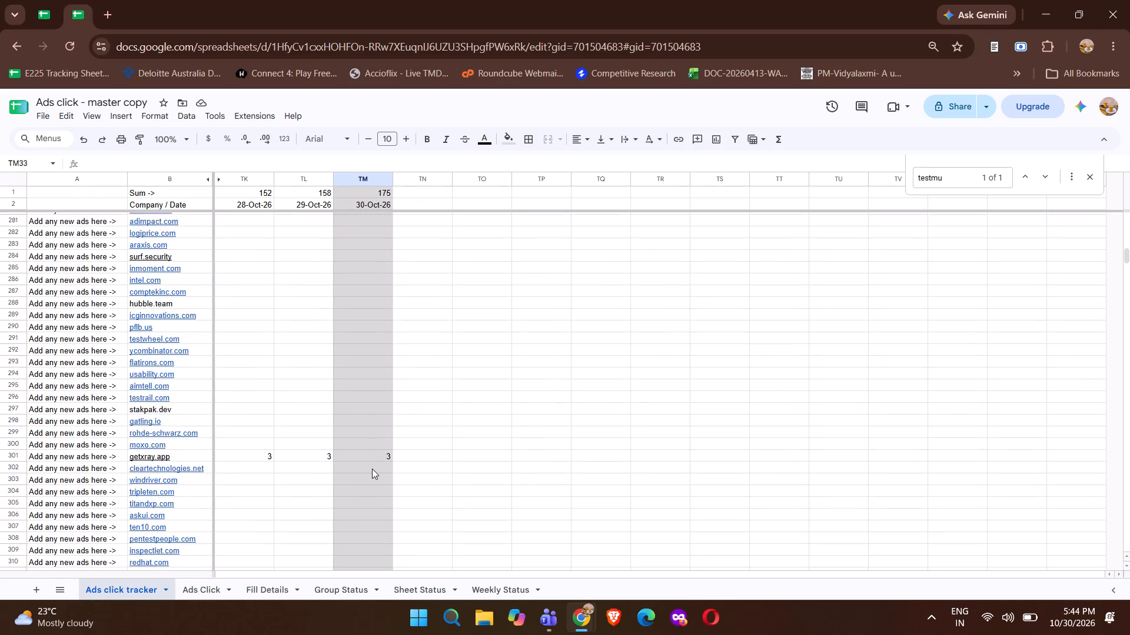
{"action": "scroll", "coordinate": [372, 469], "scroll_direction": "down", "scroll_amount": 8}
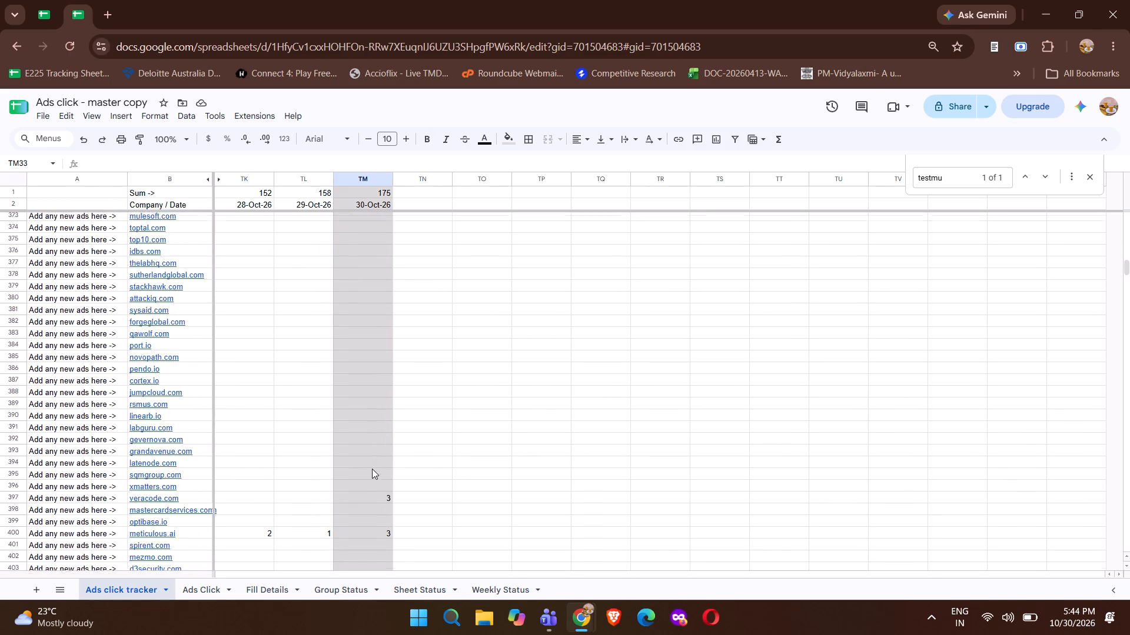
{"action": "scroll", "coordinate": [372, 469], "scroll_direction": "down", "scroll_amount": 6}
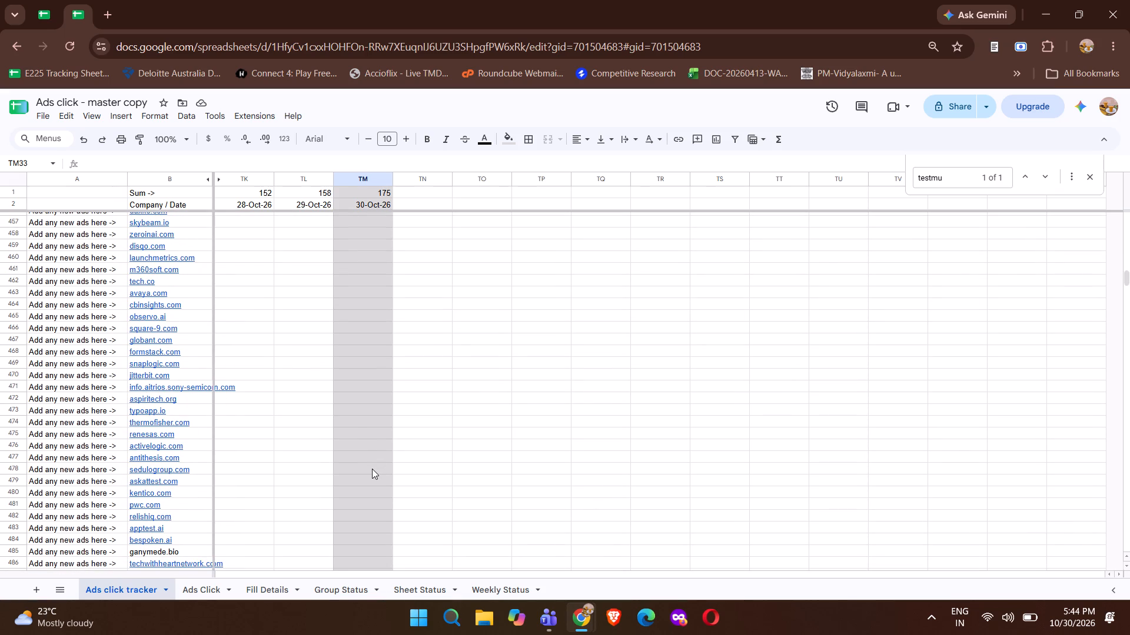
{"action": "scroll", "coordinate": [372, 469], "scroll_direction": "down", "scroll_amount": 2}
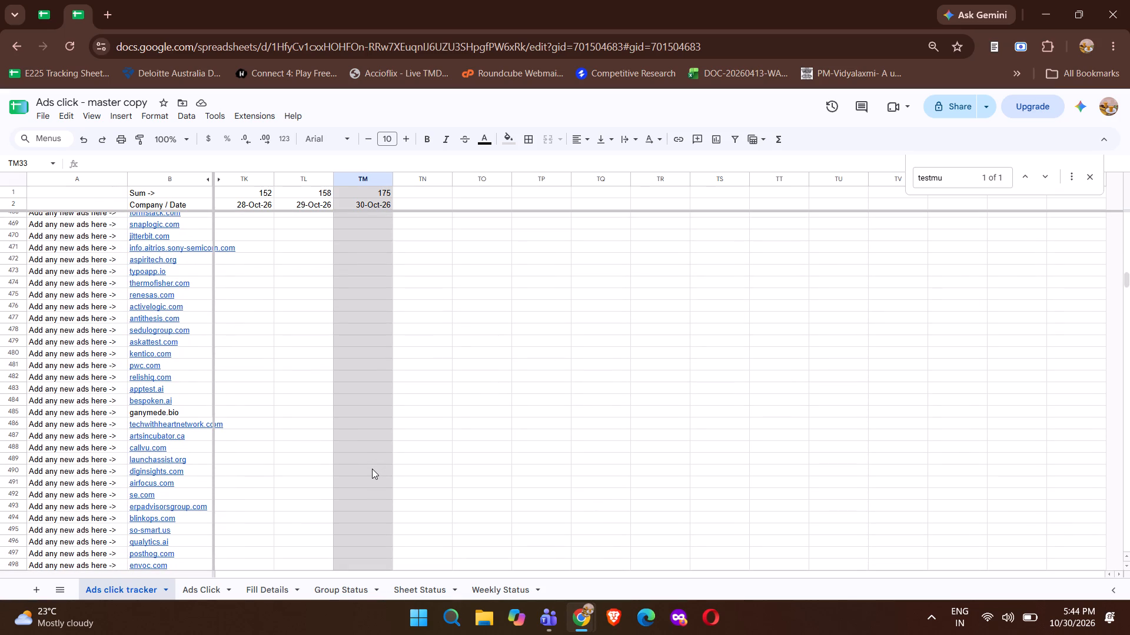
{"action": "scroll", "coordinate": [380, 435], "scroll_direction": "down", "scroll_amount": 3}
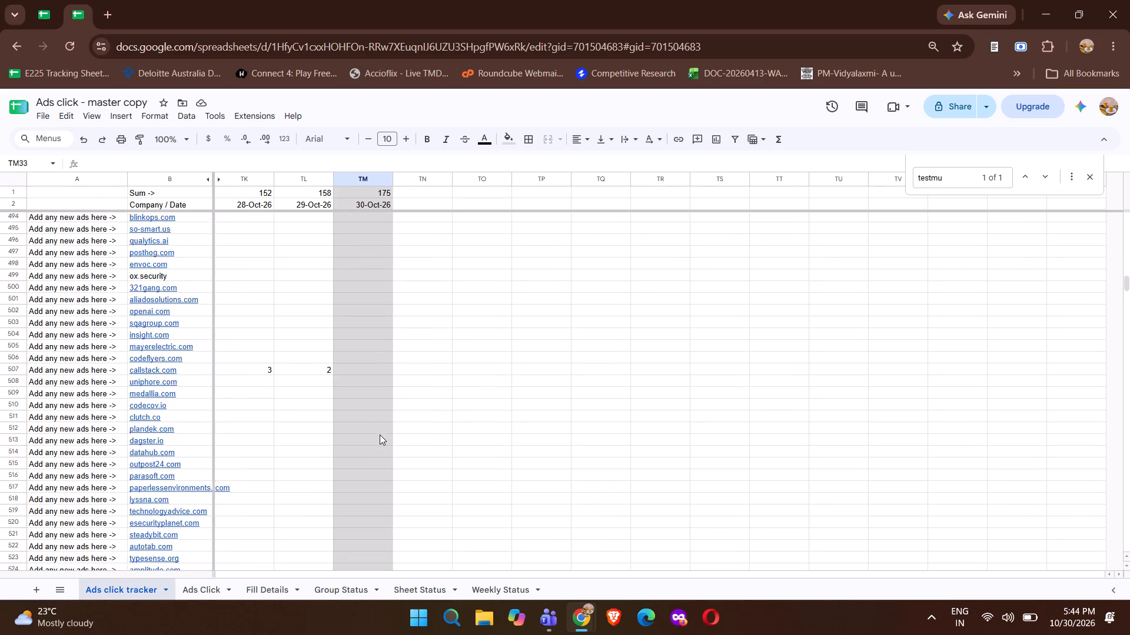
{"action": "scroll", "coordinate": [380, 435], "scroll_direction": "up", "scroll_amount": 3}
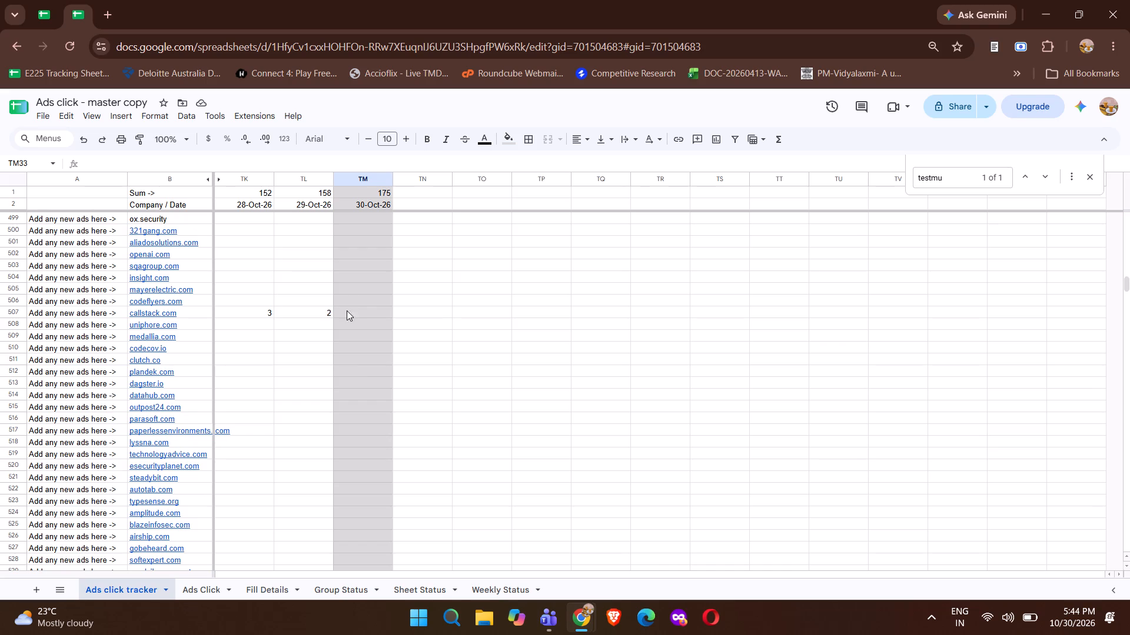
{"action": "left_click", "coordinate": [347, 312]}
{"action": "key", "text": "4"}
{"action": "key", "text": "Return"}
Enter 30-Oct-26 counts of 3 for lrqa.com in row 561 and 3 for newrelic.com in row 594.
{"action": "scroll", "coordinate": [347, 312], "scroll_direction": "down", "scroll_amount": 2}
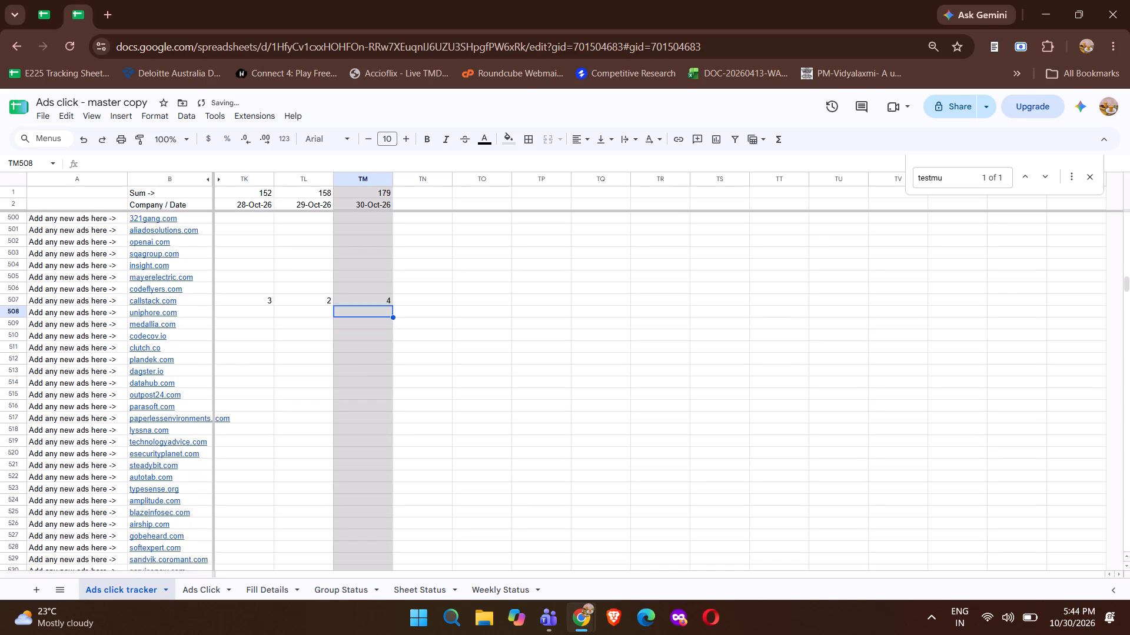
{"action": "scroll", "coordinate": [347, 312], "scroll_direction": "down", "scroll_amount": 4}
{"action": "scroll", "coordinate": [347, 312], "scroll_direction": "up", "scroll_amount": 3}
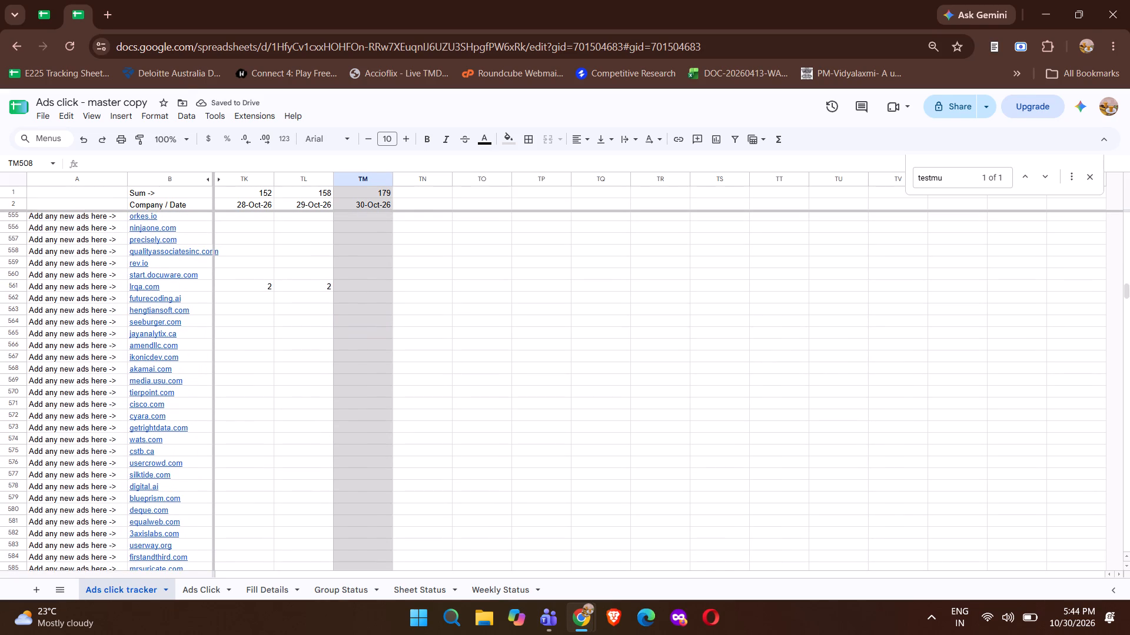
{"action": "left_click", "coordinate": [359, 280]}
{"action": "key", "text": "3"}
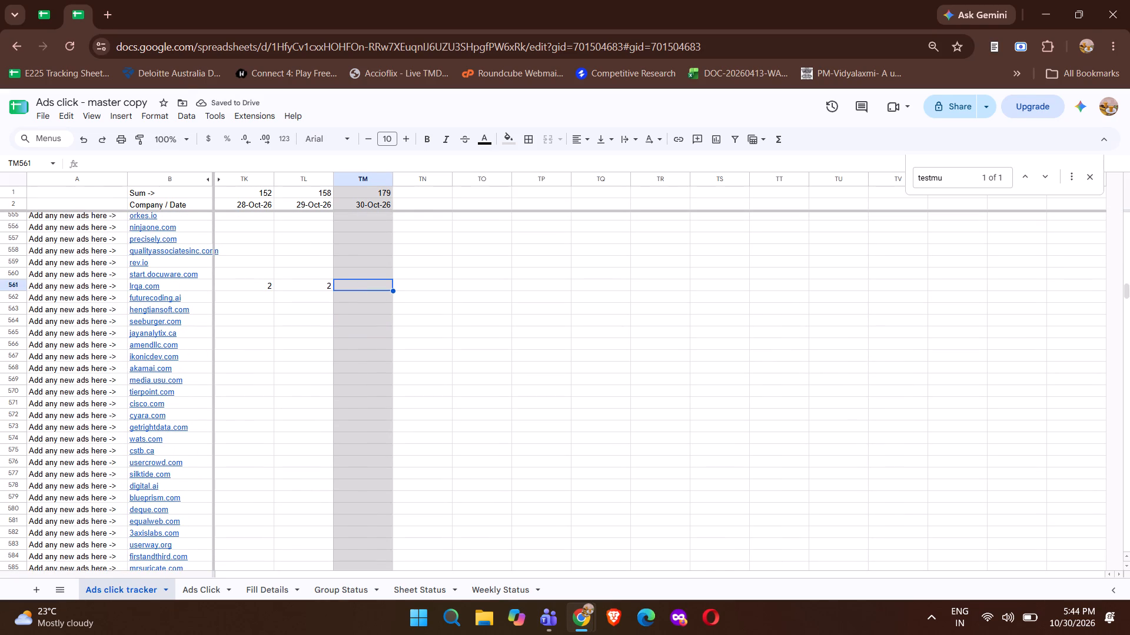
{"action": "key", "text": "Return"}
{"action": "scroll", "coordinate": [359, 280], "scroll_direction": "down", "scroll_amount": 3}
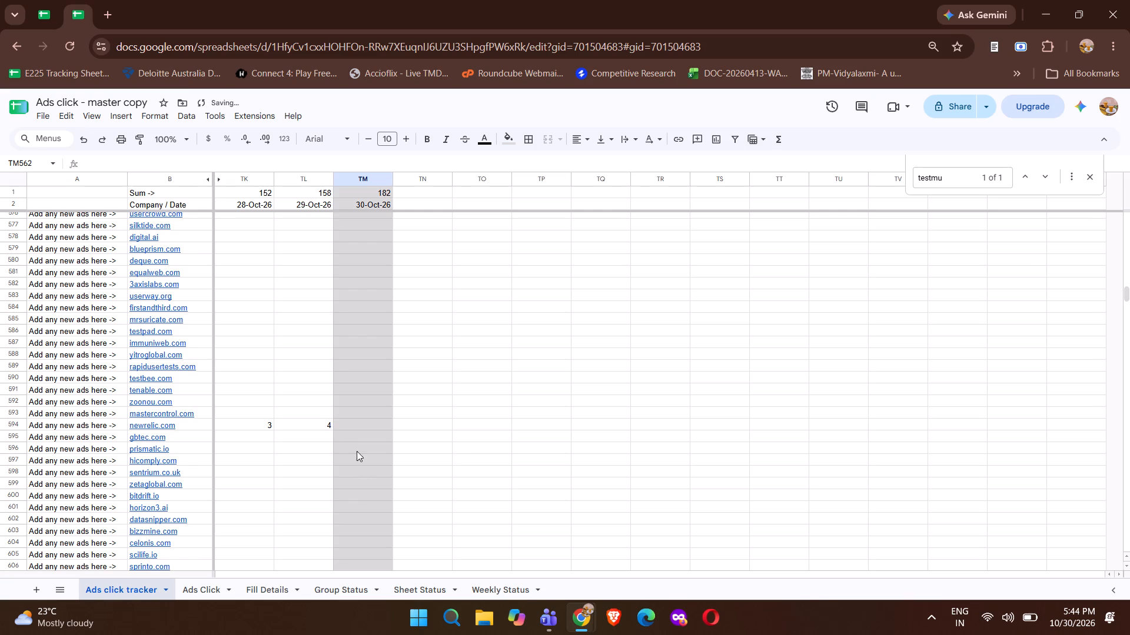
{"action": "left_click", "coordinate": [351, 425]}
{"action": "key", "text": "3"}
{"action": "key", "text": "Return"}
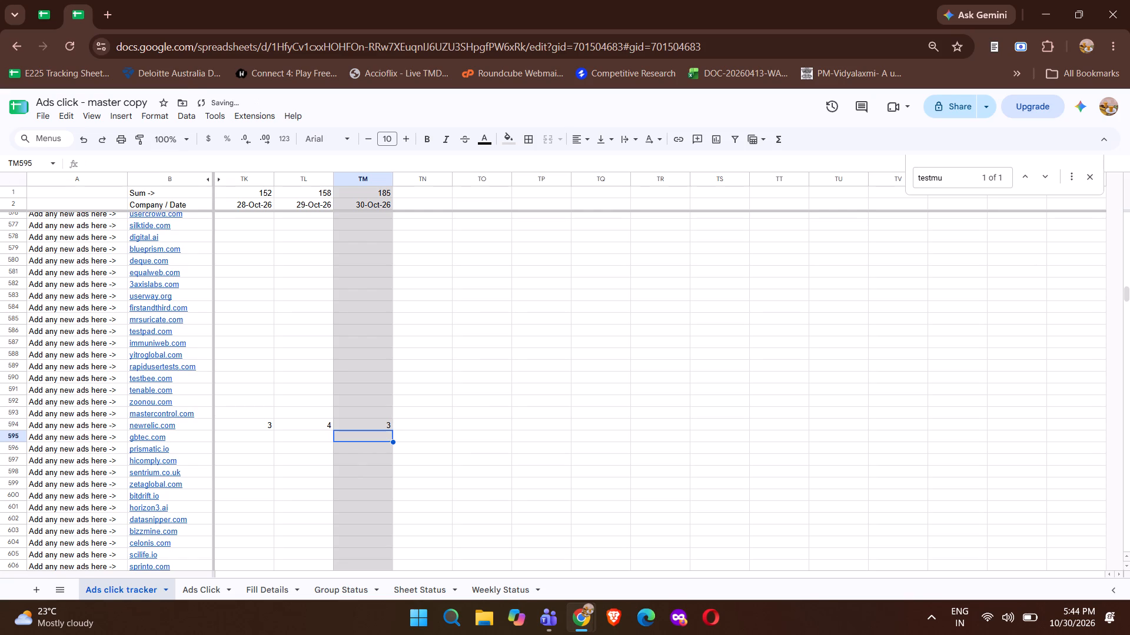
Enter 3 as the 30-Oct-26 count for provar.com in row 1043.
{"action": "scroll", "coordinate": [351, 425], "scroll_direction": "down", "scroll_amount": 8}
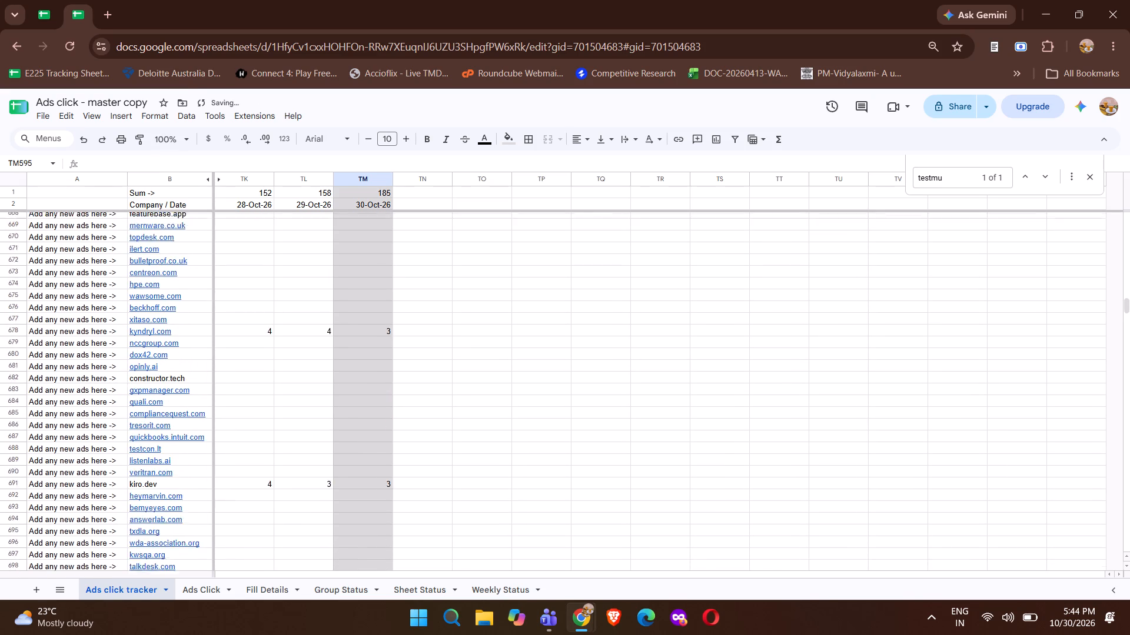
{"action": "scroll", "coordinate": [351, 425], "scroll_direction": "down", "scroll_amount": 6}
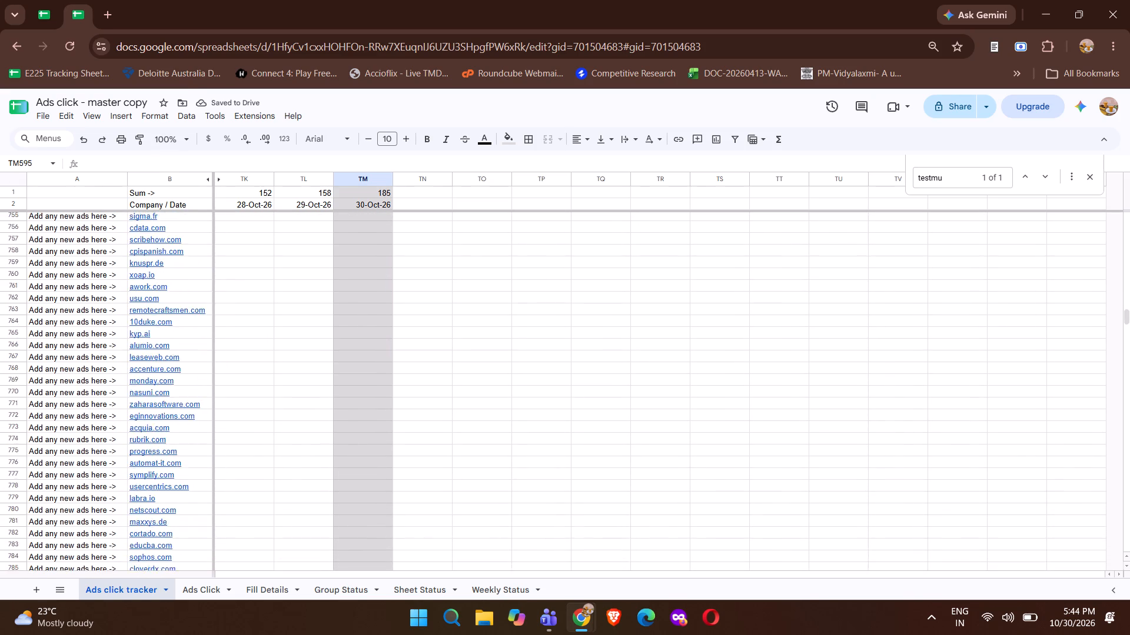
{"action": "scroll", "coordinate": [351, 425], "scroll_direction": "down", "scroll_amount": 7}
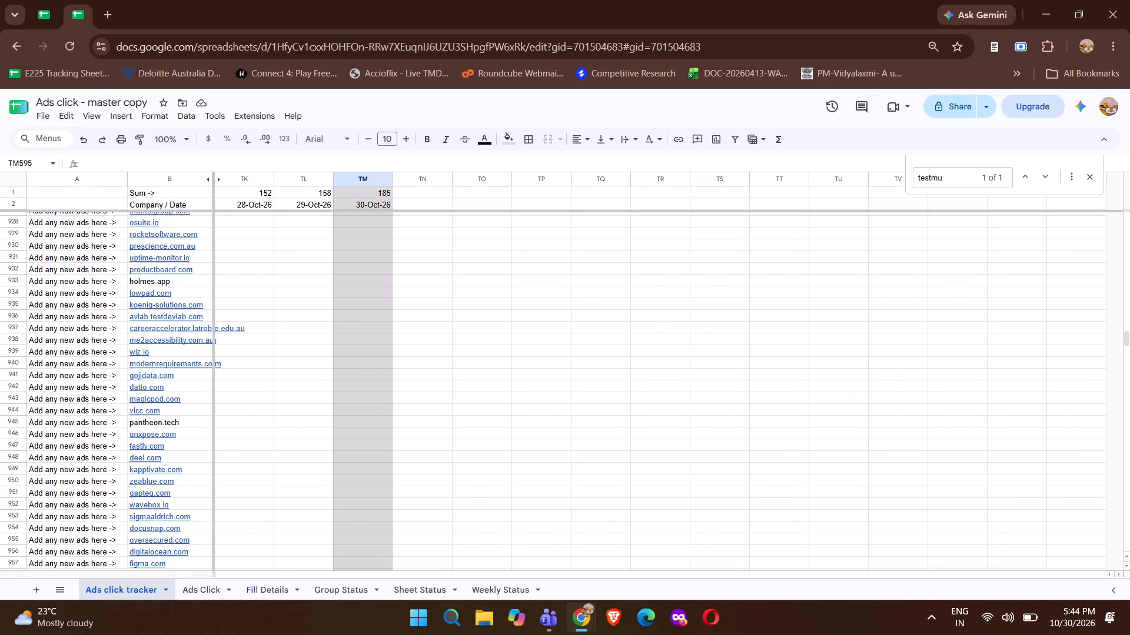
{"action": "scroll", "coordinate": [351, 425], "scroll_direction": "down", "scroll_amount": 2}
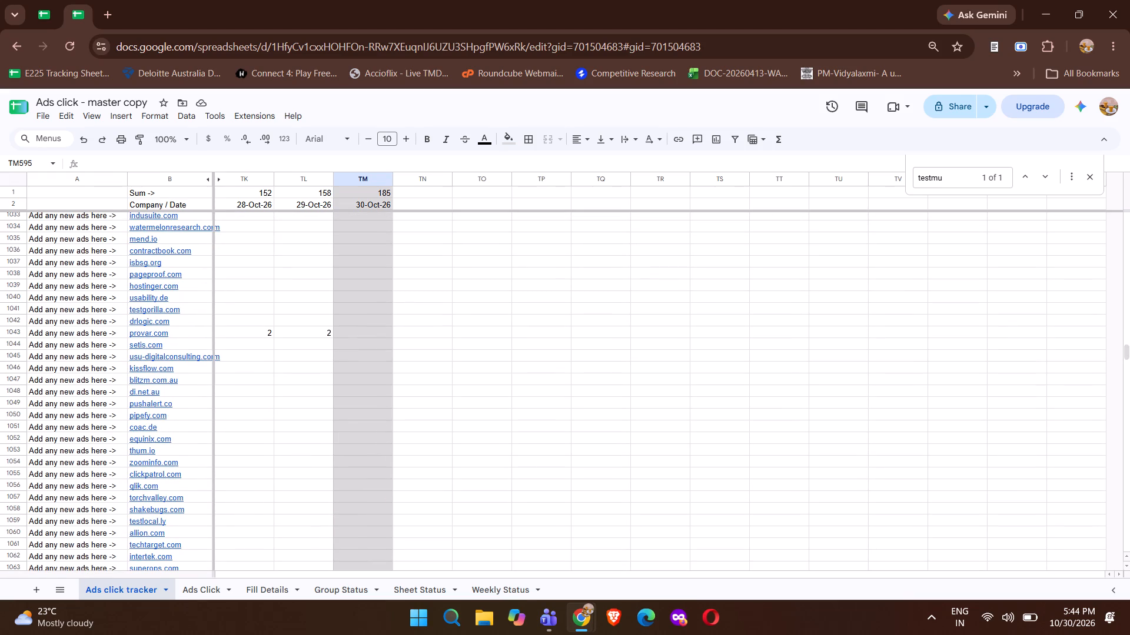
{"action": "left_click", "coordinate": [378, 332]}
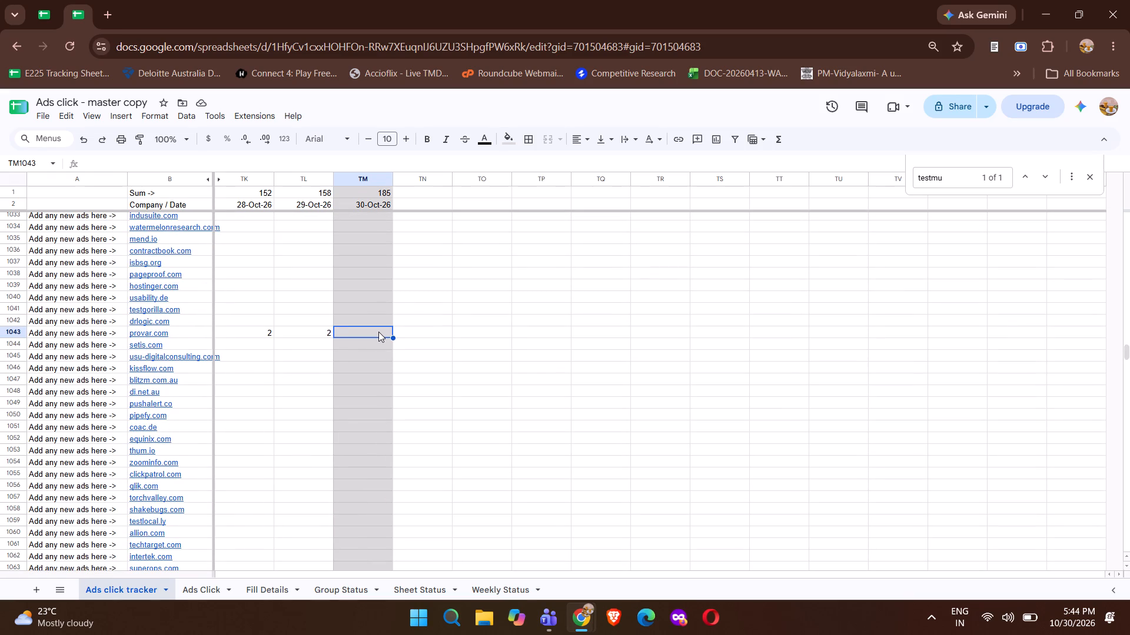
{"action": "key", "text": "3"}
{"action": "key", "text": "Return"}
Enter 30-Oct-26 counts of 3 for jamasoftware.com in row 1137 and 2 for unguess.io in row 1198.
{"action": "scroll", "coordinate": [378, 332], "scroll_direction": "down", "scroll_amount": 3}
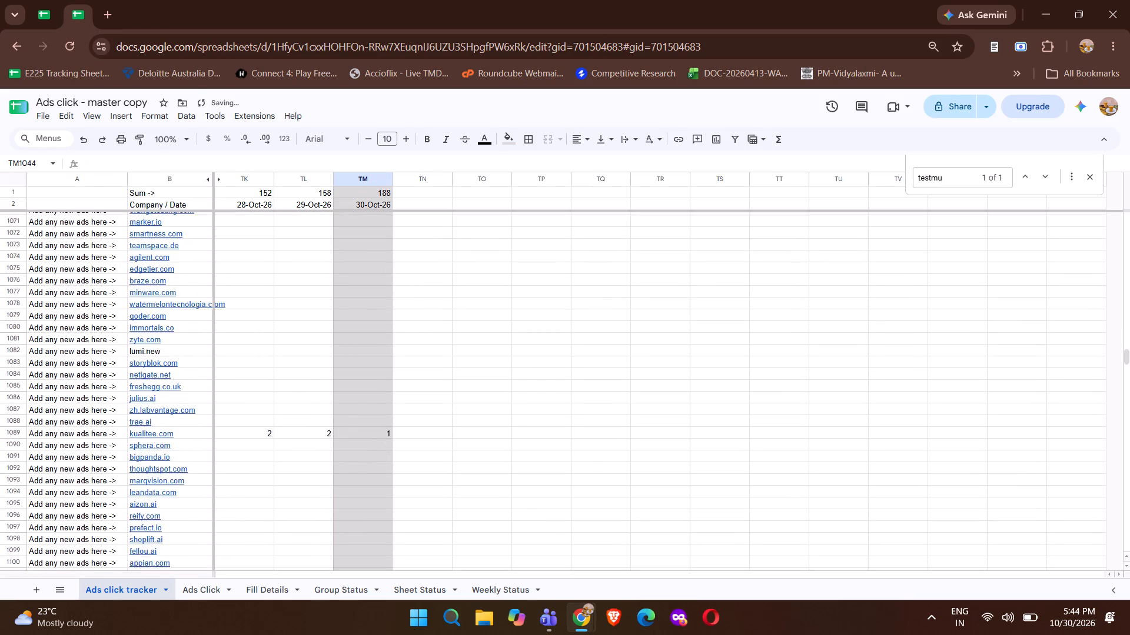
{"action": "scroll", "coordinate": [378, 332], "scroll_direction": "down", "scroll_amount": 5}
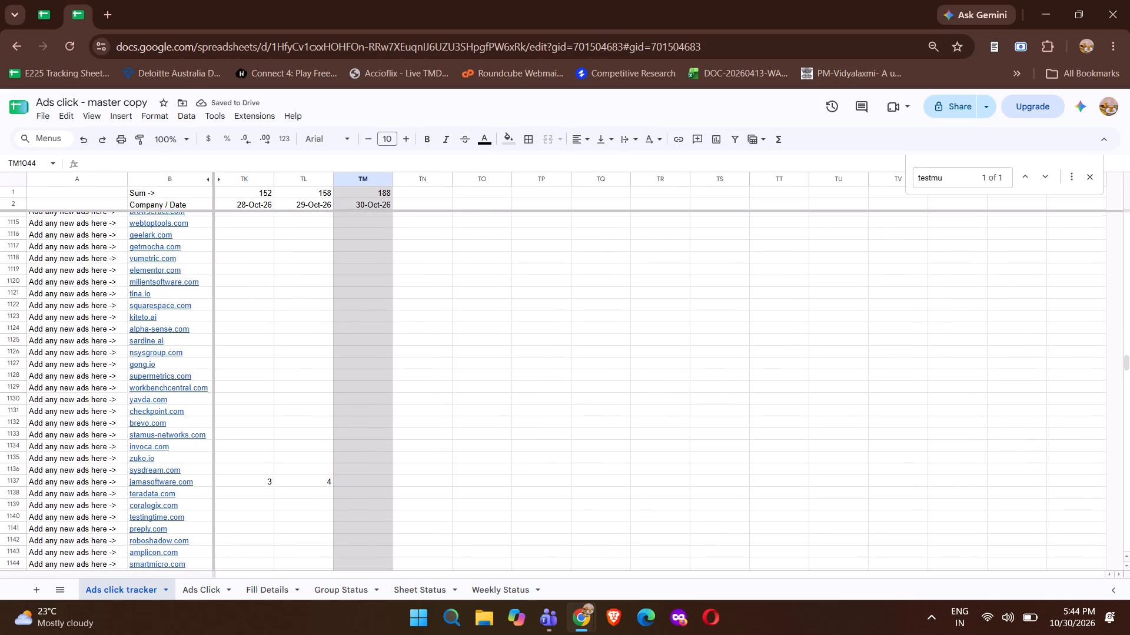
{"action": "scroll", "coordinate": [378, 332], "scroll_direction": "down", "scroll_amount": 1}
{"action": "left_click", "coordinate": [349, 370]}
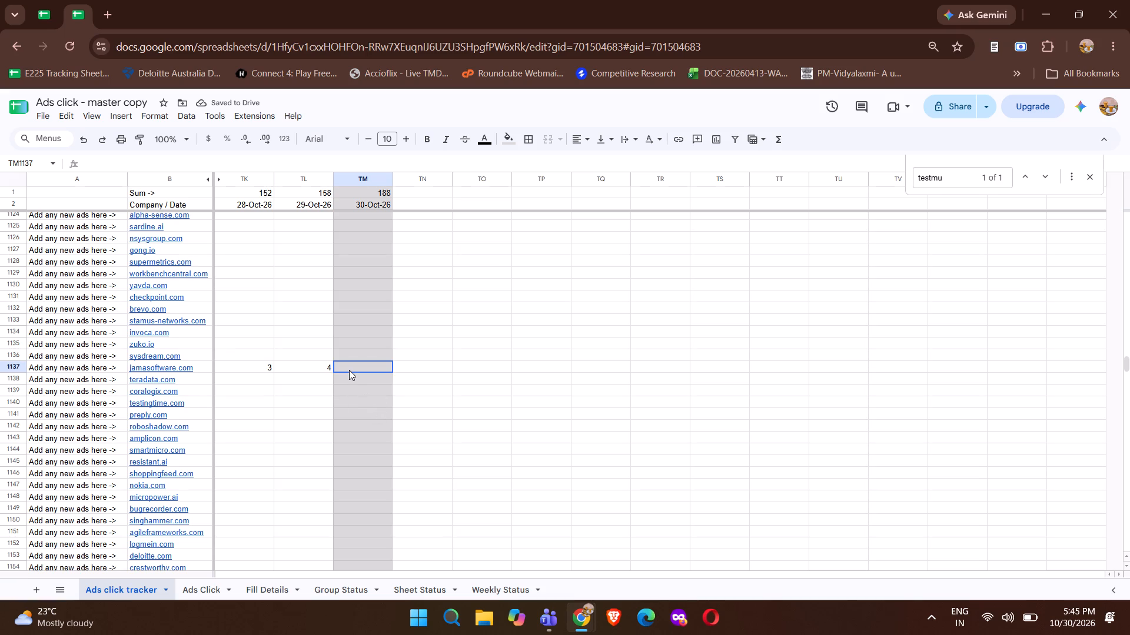
{"action": "key", "text": "3"}
{"action": "key", "text": "Return"}
{"action": "scroll", "coordinate": [349, 370], "scroll_direction": "down", "scroll_amount": 3}
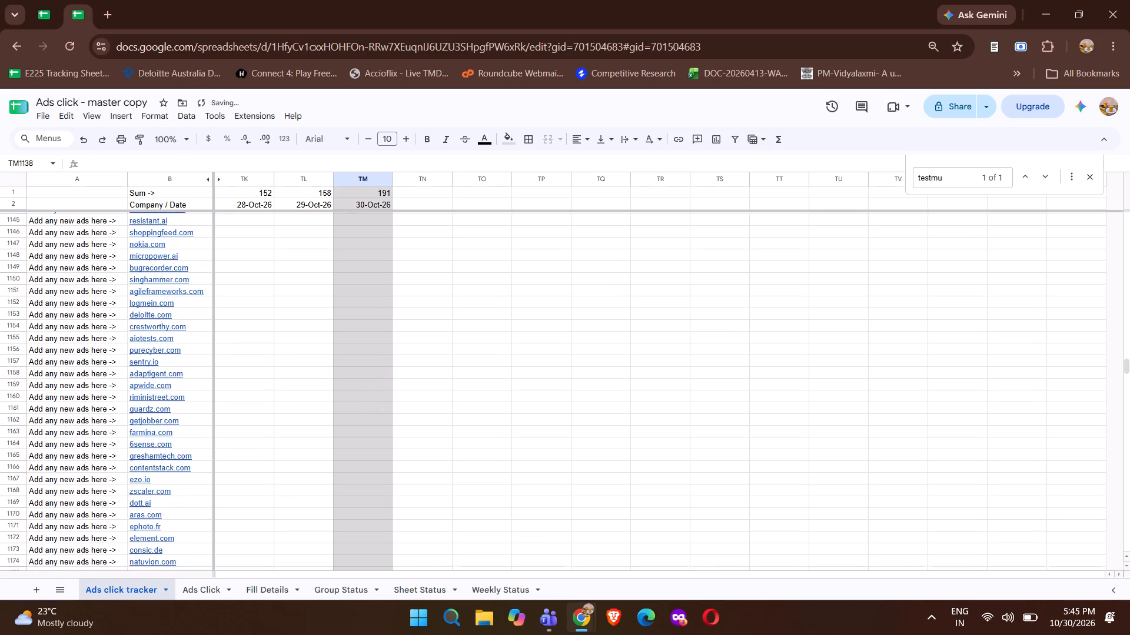
{"action": "scroll", "coordinate": [349, 370], "scroll_direction": "down", "scroll_amount": 2}
{"action": "scroll", "coordinate": [349, 370], "scroll_direction": "up", "scroll_amount": 1}
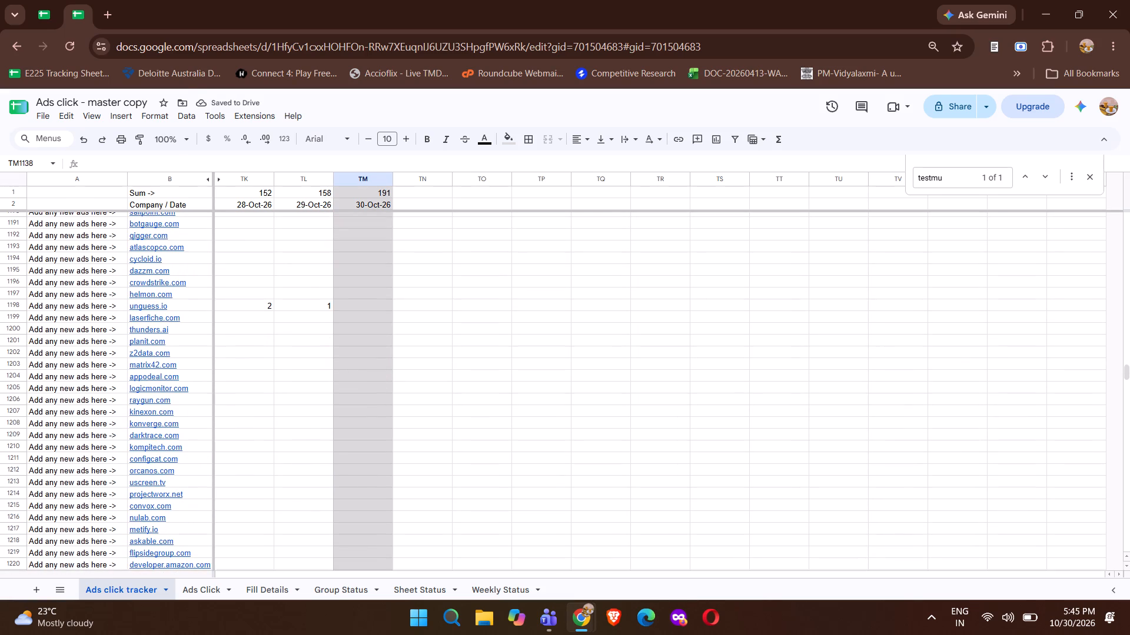
{"action": "scroll", "coordinate": [349, 370], "scroll_direction": "up", "scroll_amount": 1}
{"action": "left_click", "coordinate": [381, 306]}
{"action": "key", "text": "2"}
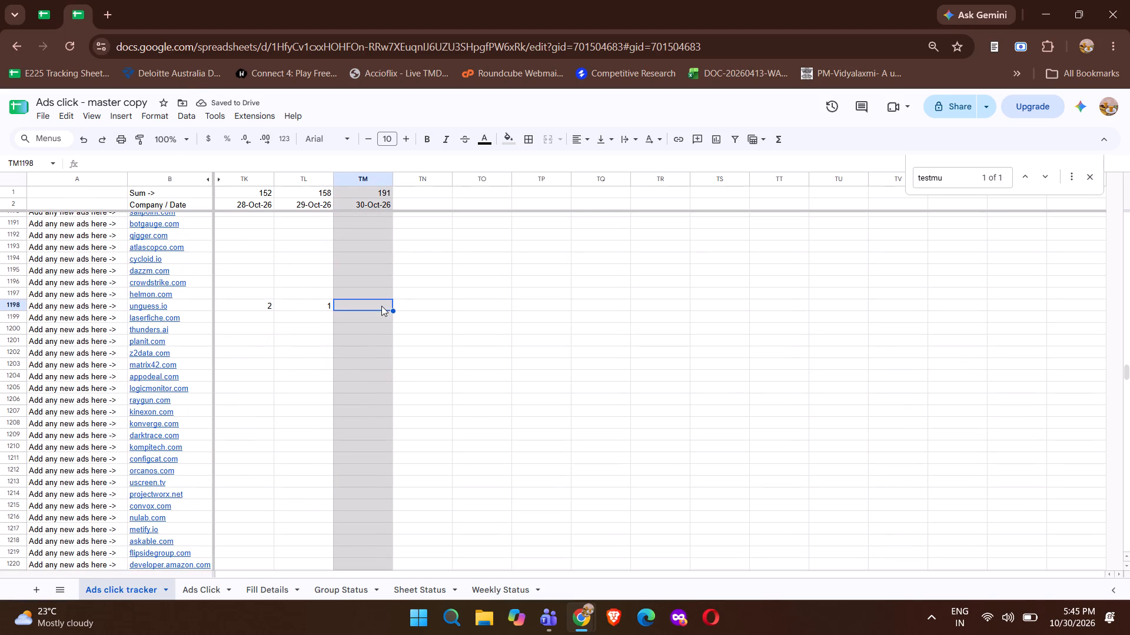
{"action": "key", "text": "Return"}
Enter 5 as the 30-Oct-26 count for chatgpt.com in row 1281.
{"action": "scroll", "coordinate": [381, 306], "scroll_direction": "down", "scroll_amount": 4}
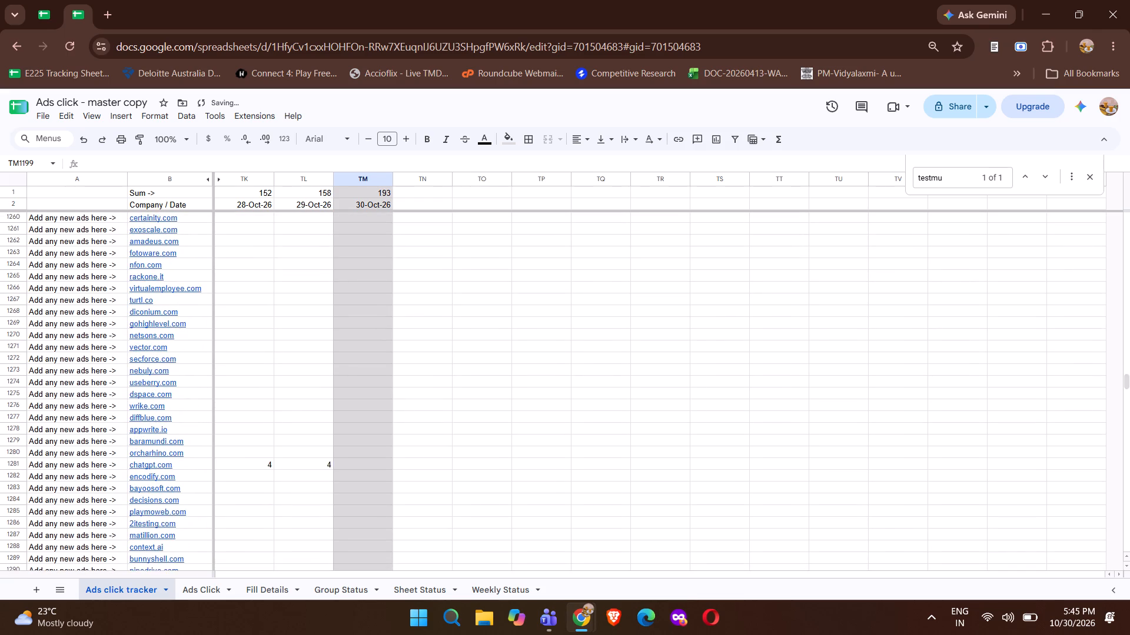
{"action": "scroll", "coordinate": [381, 306], "scroll_direction": "down", "scroll_amount": 1}
{"action": "left_click", "coordinate": [361, 383]}
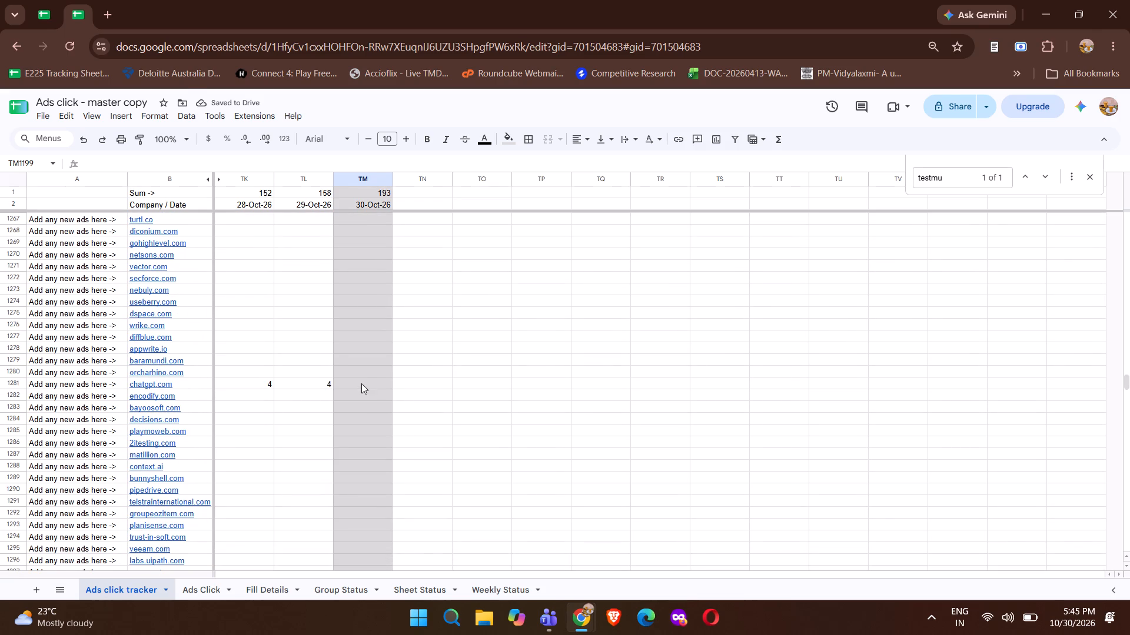
{"action": "key", "text": "5"}
{"action": "key", "text": "Return"}
{"action": "scroll", "coordinate": [361, 383], "scroll_direction": "down", "scroll_amount": 6}
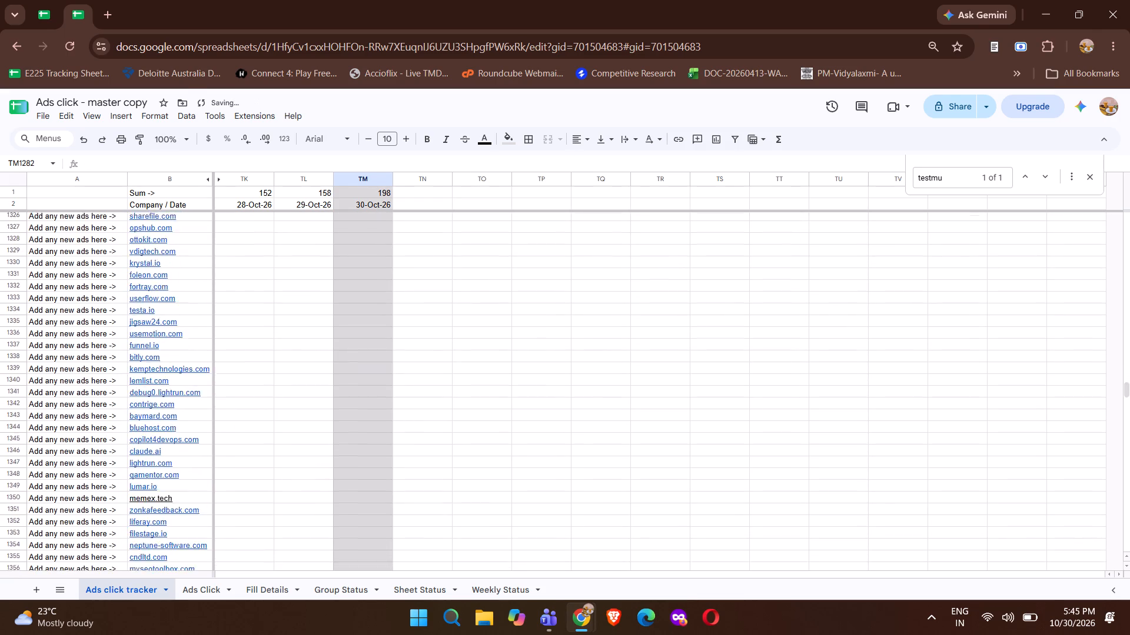
Enter 1 as the 30-Oct-26 count for xbow.com in row 1415.
{"action": "scroll", "coordinate": [361, 383], "scroll_direction": "down", "scroll_amount": 2}
{"action": "scroll", "coordinate": [361, 383], "scroll_direction": "up", "scroll_amount": 1}
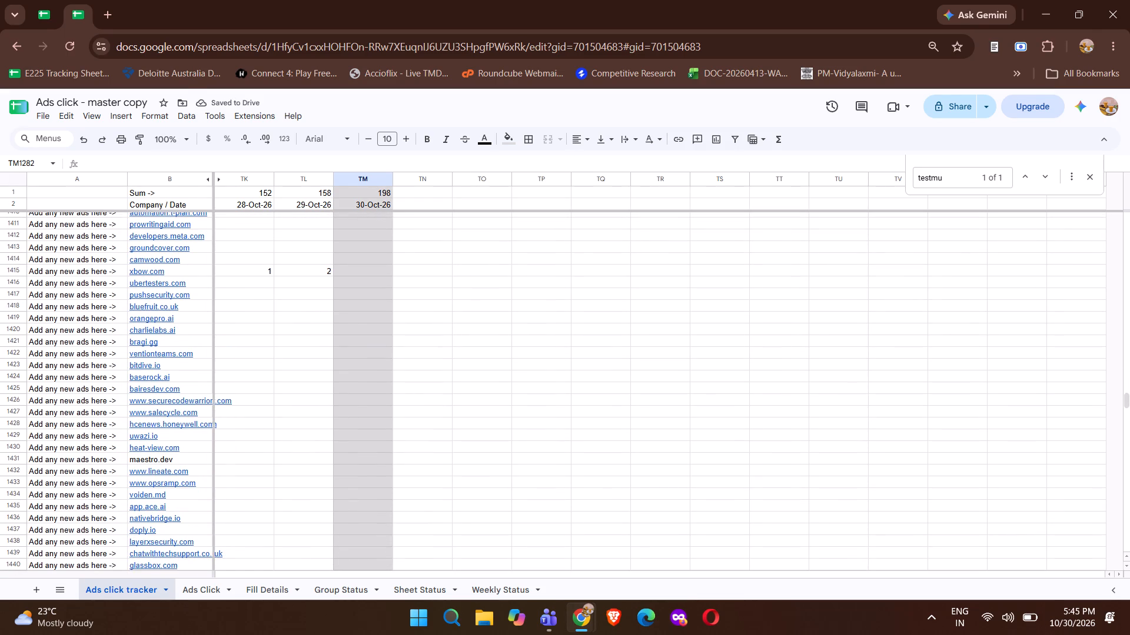
{"action": "scroll", "coordinate": [361, 383], "scroll_direction": "up", "scroll_amount": 1}
{"action": "left_click", "coordinate": [348, 272]}
{"action": "key", "text": "1"}
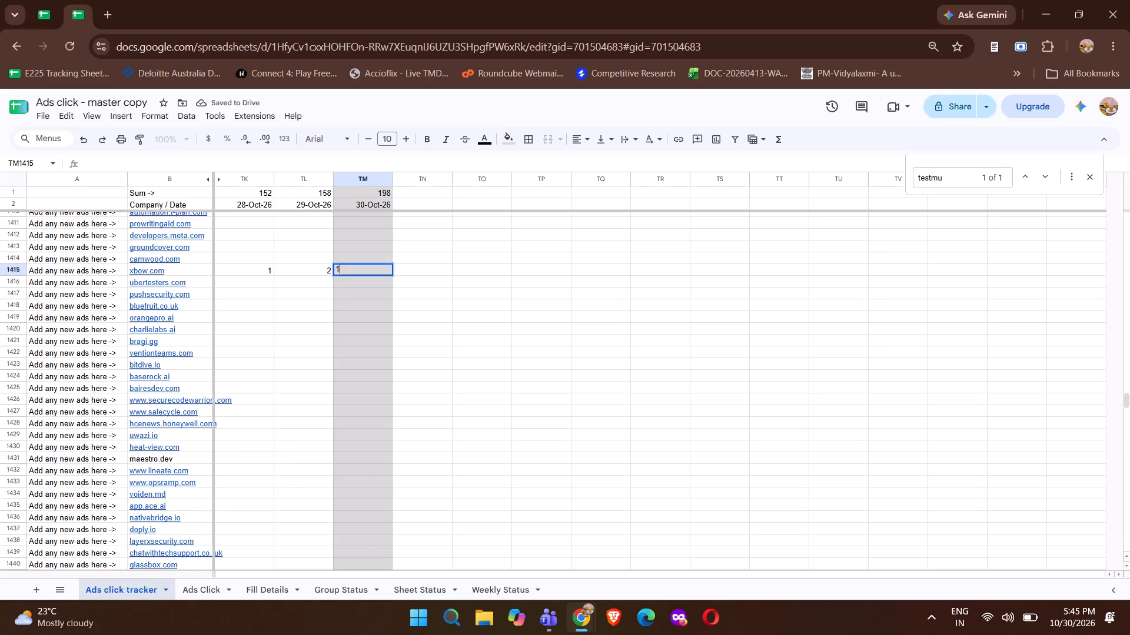
{"action": "key", "text": "Return"}
Examine the company rows below xbow.com for any 30-Oct-26 counts still missing.
{"action": "scroll", "coordinate": [348, 272], "scroll_direction": "down", "scroll_amount": 6}
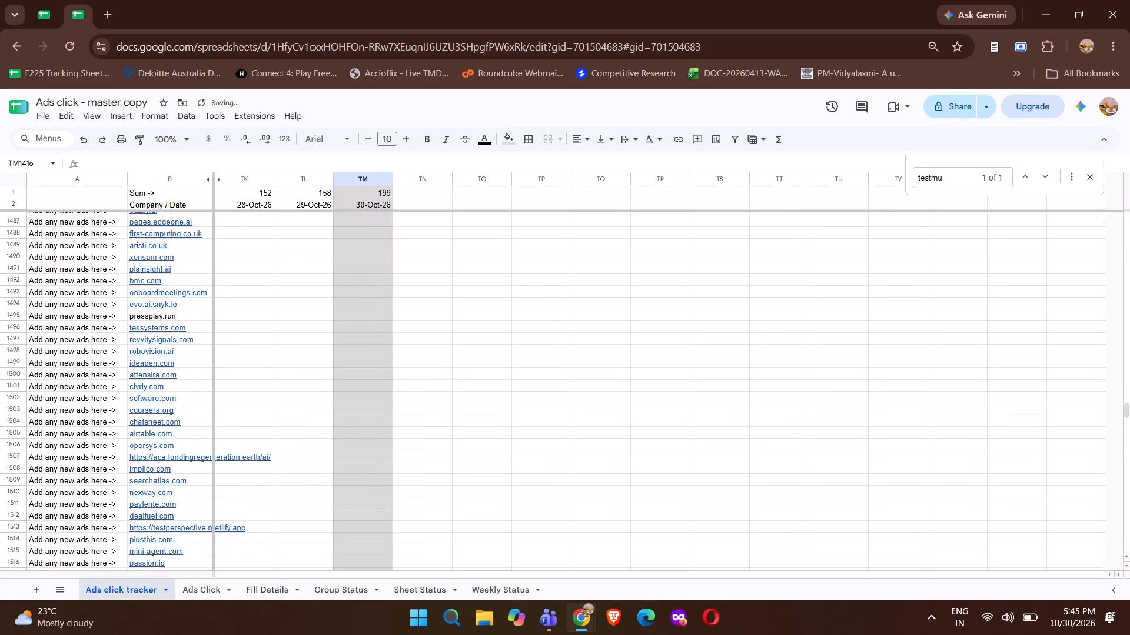
{"action": "scroll", "coordinate": [348, 272], "scroll_direction": "down", "scroll_amount": 11}
{"action": "scroll", "coordinate": [348, 272], "scroll_direction": "up", "scroll_amount": 2}
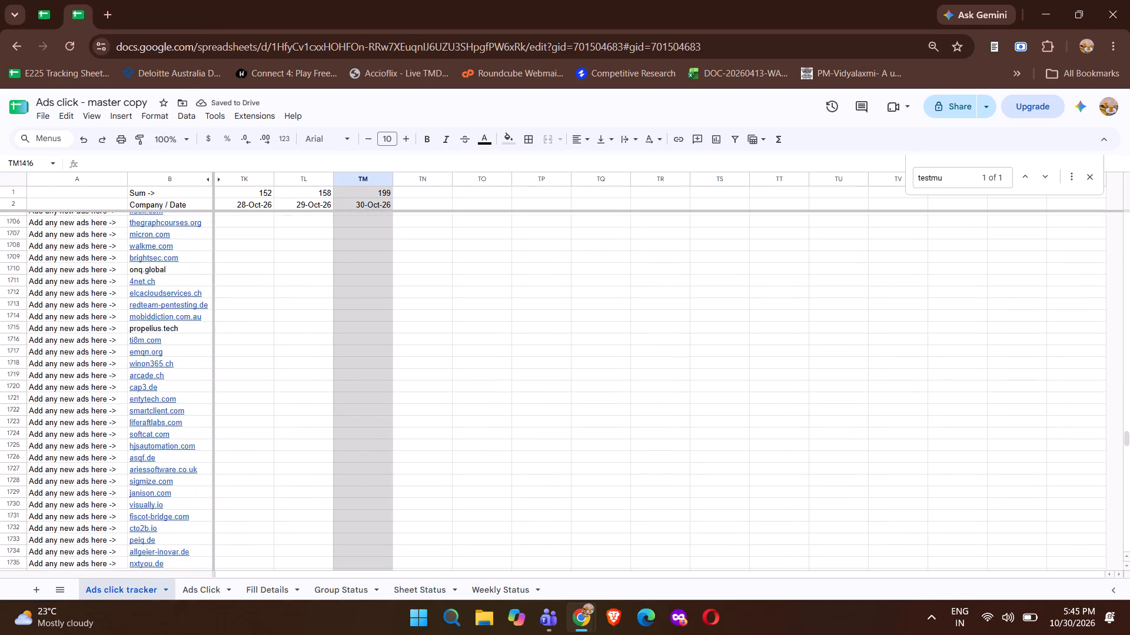
{"action": "scroll", "coordinate": [348, 272], "scroll_direction": "up", "scroll_amount": 5}
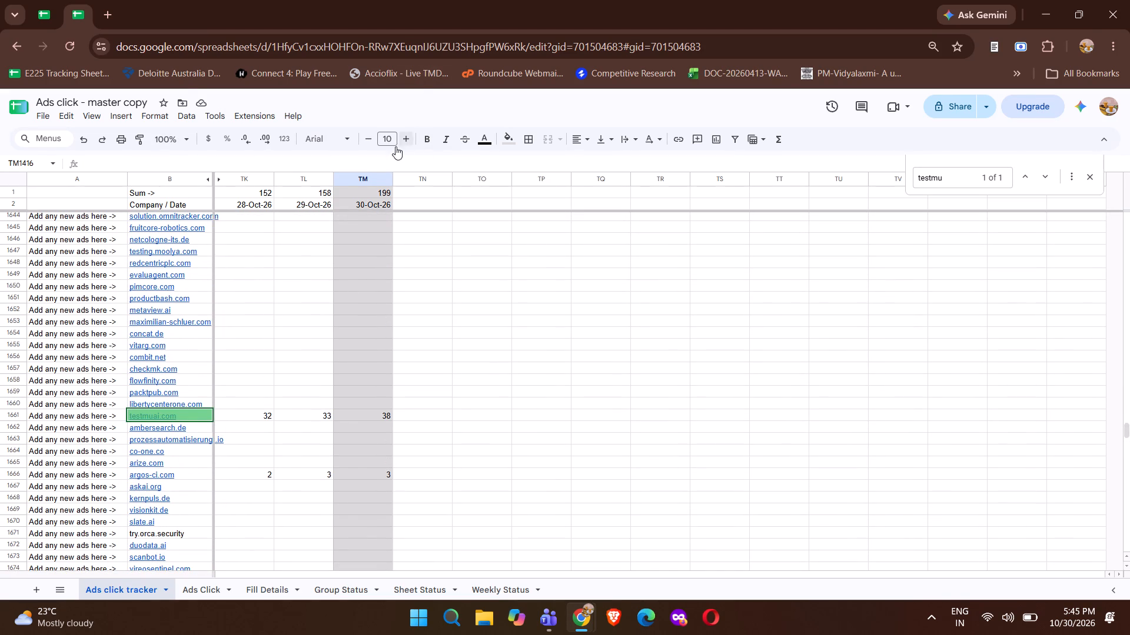
Change the 30-Oct-26 counts to 1 for saucelabs.com in row 4 and 1 for mabl.com in row 14.
{"action": "left_click", "coordinate": [354, 206]}
{"action": "key", "text": "Down"}
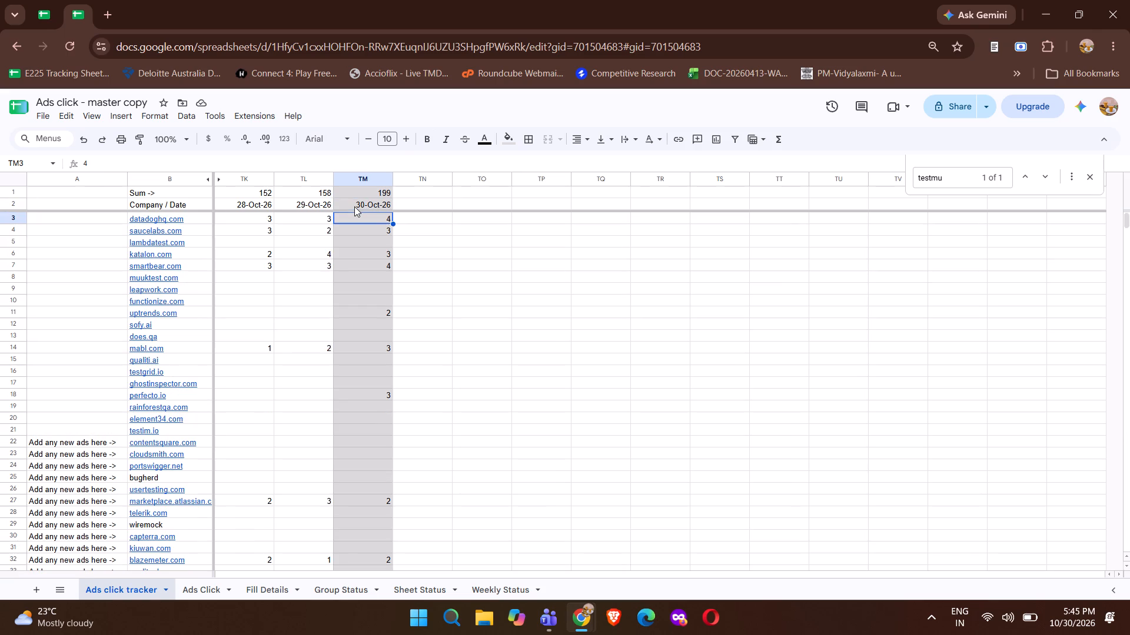
{"action": "left_click", "coordinate": [373, 232]}
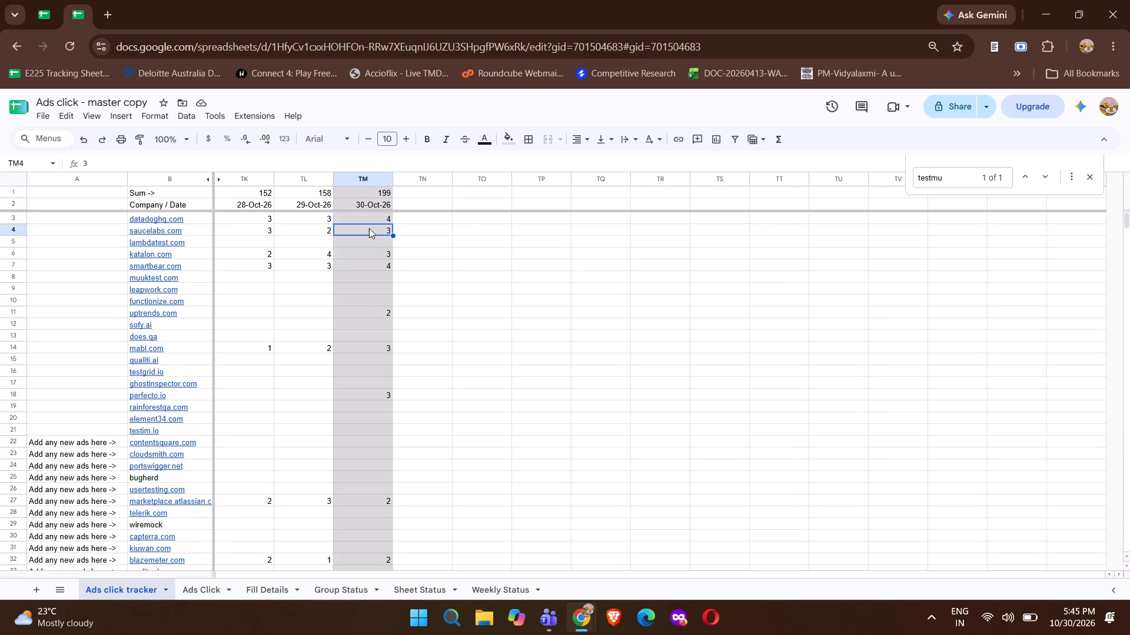
{"action": "key", "text": "1"}
{"action": "key", "text": "Return"}
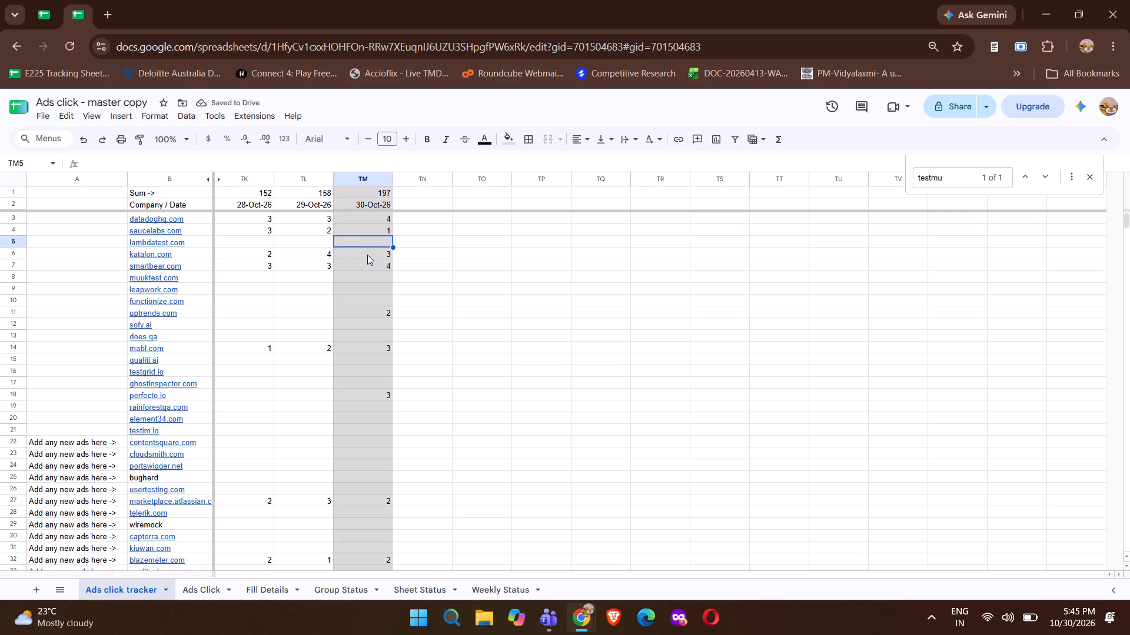
{"action": "left_click", "coordinate": [363, 352]}
{"action": "key", "text": "1"}
{"action": "key", "text": "Return"}
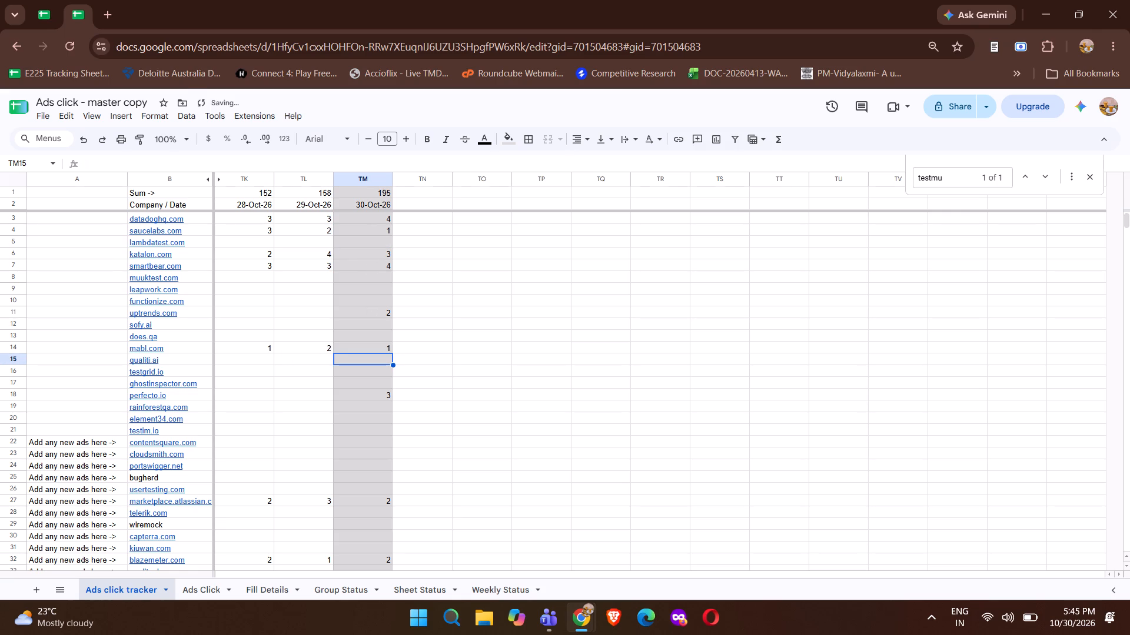
Change the 30-Oct-26 counts to 3 for smartbear.com in row 7 and 1 for the Atlassian marketplace in row 27.
{"action": "left_click", "coordinate": [361, 263]}
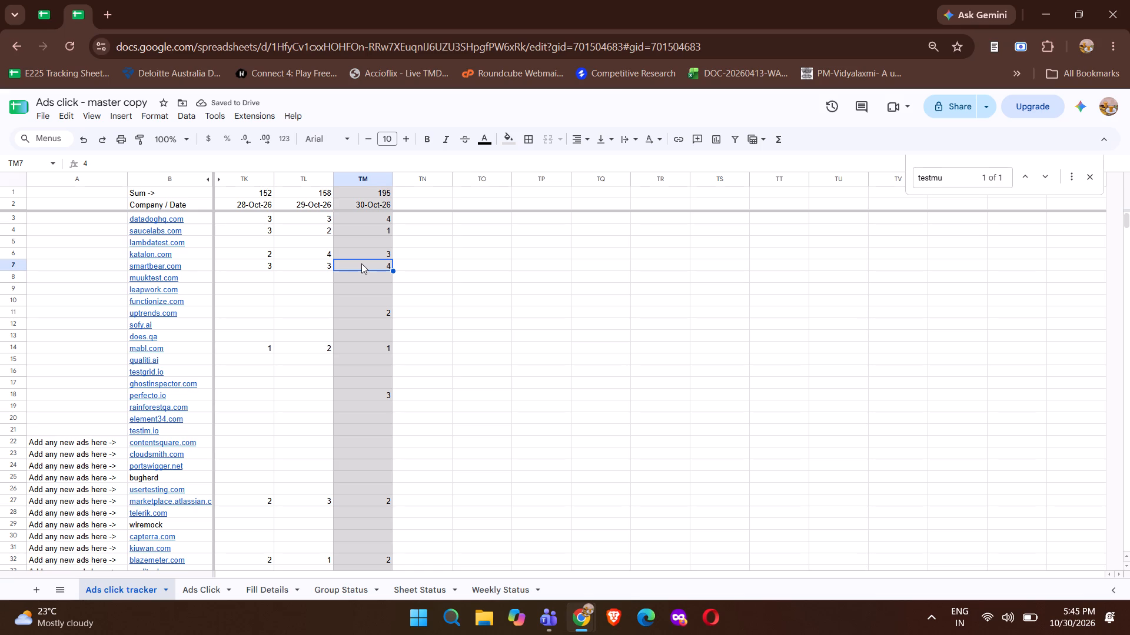
{"action": "key", "text": "3"}
{"action": "key", "text": "Return"}
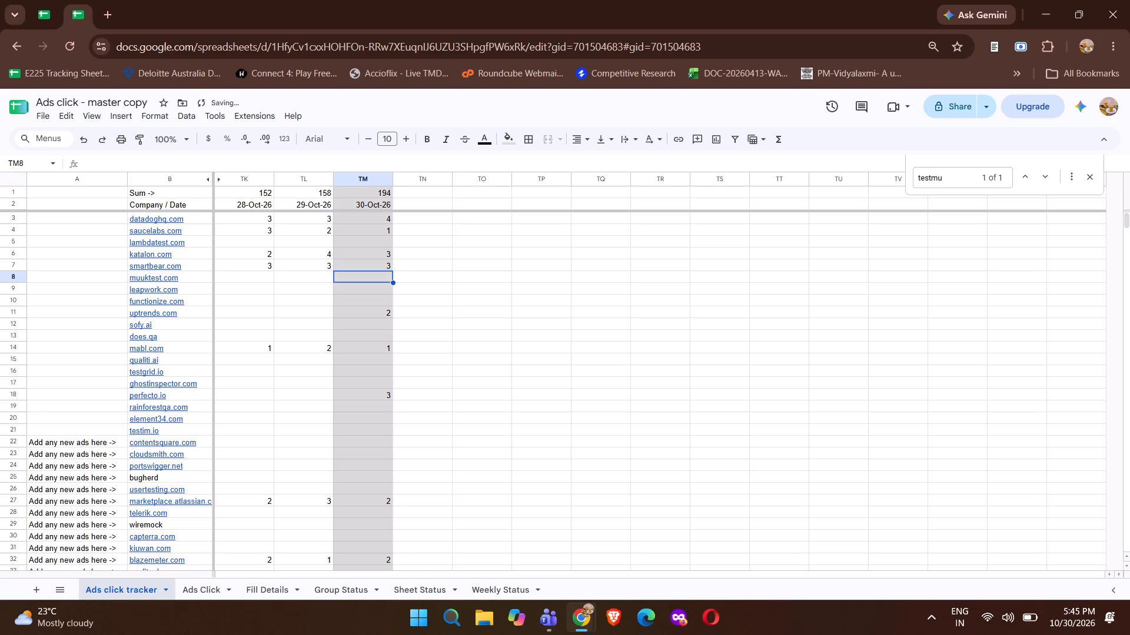
{"action": "scroll", "coordinate": [454, 372], "scroll_direction": "down", "scroll_amount": 1}
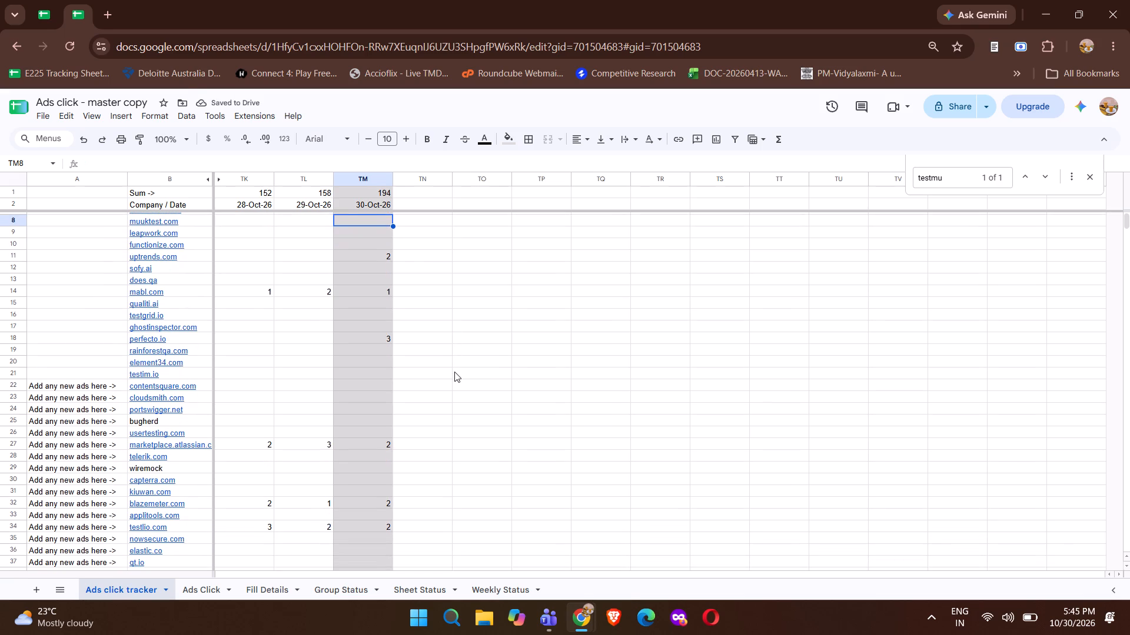
{"action": "scroll", "coordinate": [454, 372], "scroll_direction": "down", "scroll_amount": 1}
{"action": "left_click", "coordinate": [383, 358]}
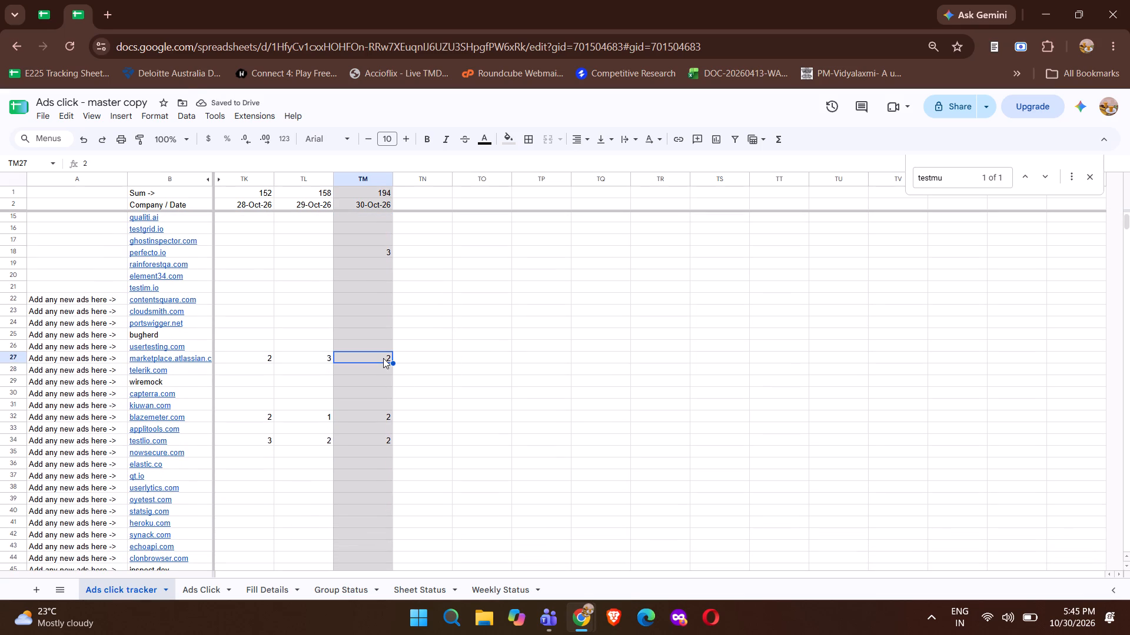
{"action": "key", "text": "1"}
{"action": "key", "text": "Return"}
Change the 30-Oct-26 count for atlassian.com in row 82 to 1.
{"action": "scroll", "coordinate": [383, 358], "scroll_direction": "down", "scroll_amount": 1}
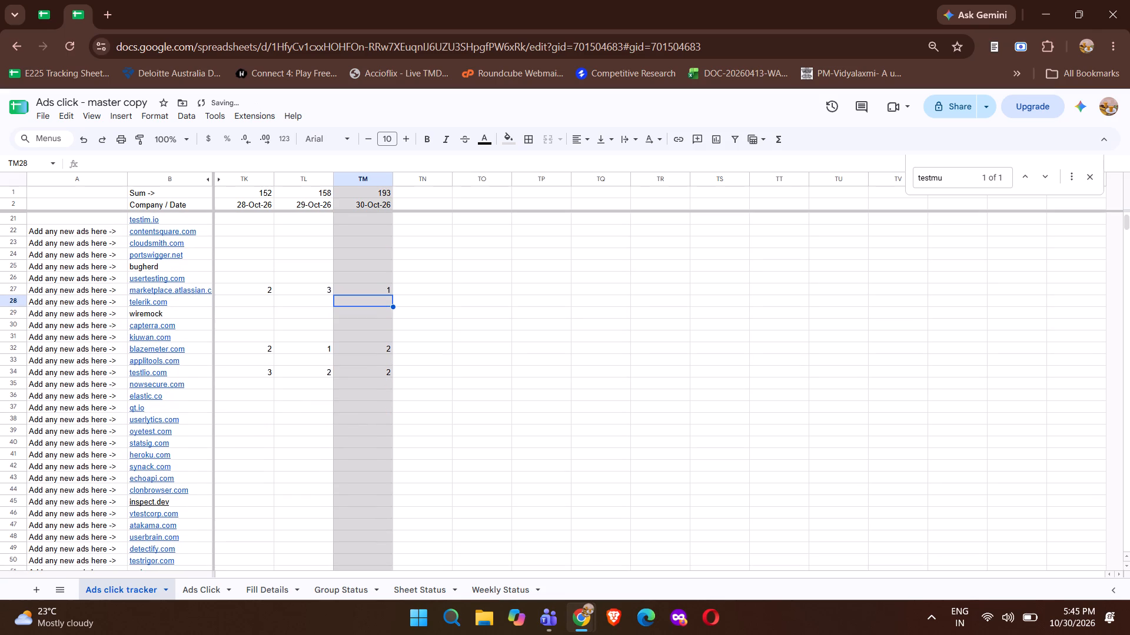
{"action": "left_click", "coordinate": [364, 372]}
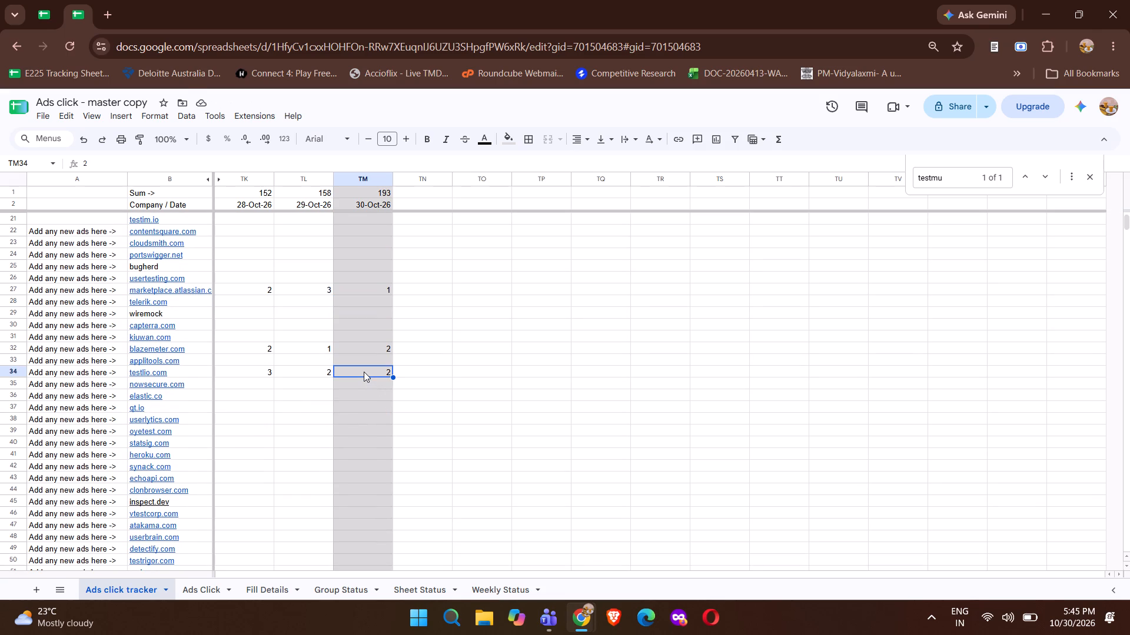
{"action": "scroll", "coordinate": [364, 372], "scroll_direction": "down", "scroll_amount": 3}
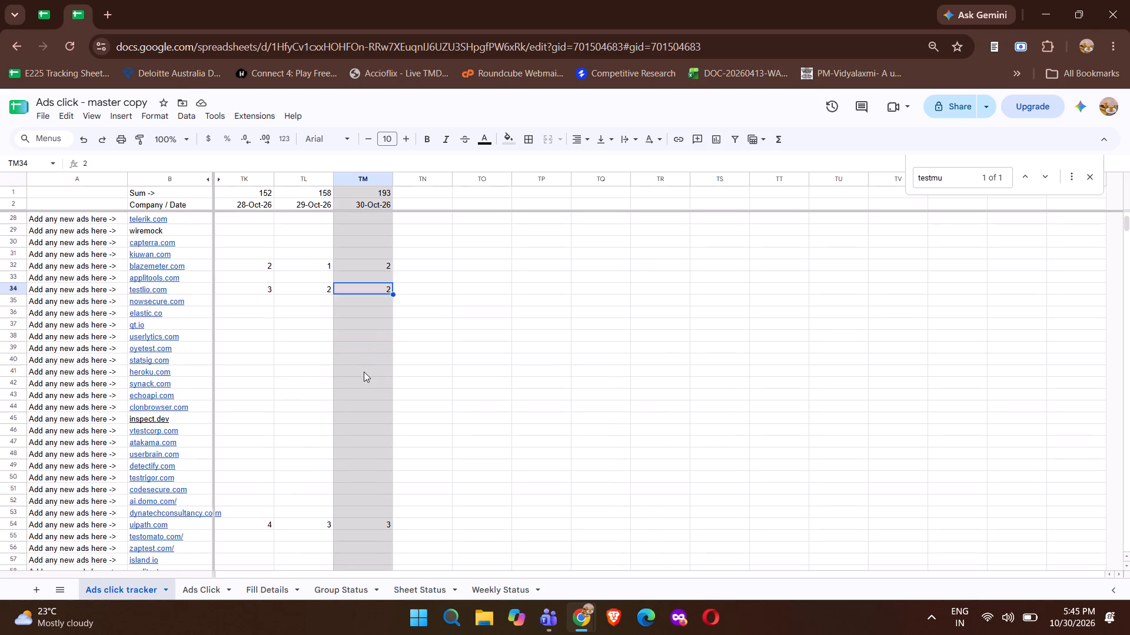
{"action": "scroll", "coordinate": [364, 372], "scroll_direction": "down", "scroll_amount": 2}
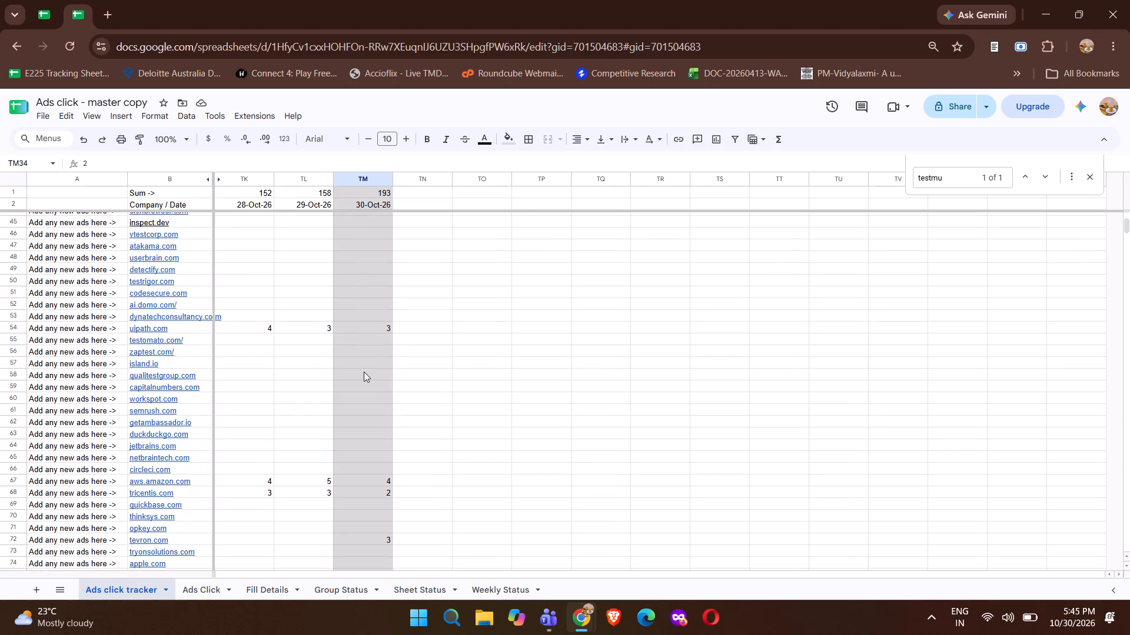
{"action": "scroll", "coordinate": [364, 372], "scroll_direction": "down", "scroll_amount": 1}
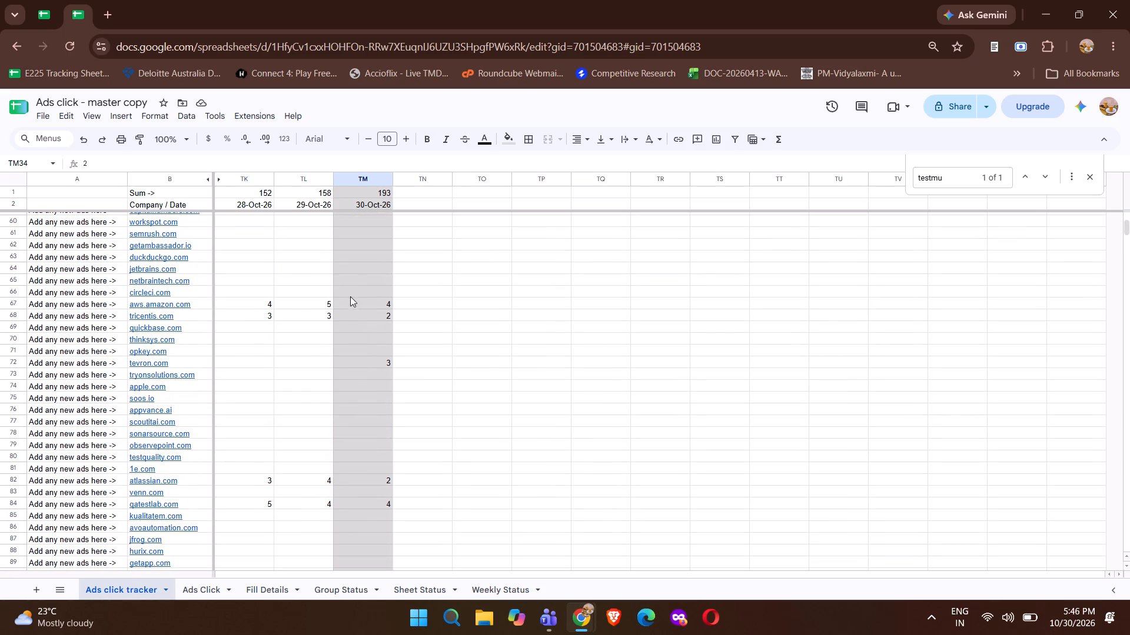
{"action": "scroll", "coordinate": [352, 316], "scroll_direction": "down", "scroll_amount": 2}
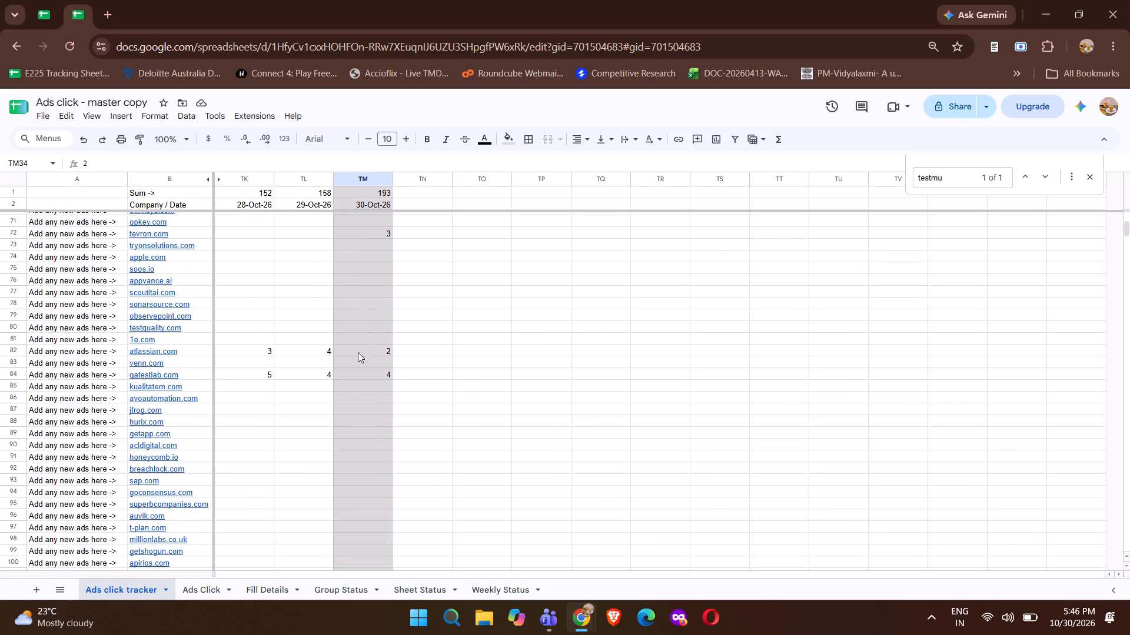
{"action": "left_click", "coordinate": [364, 373]}
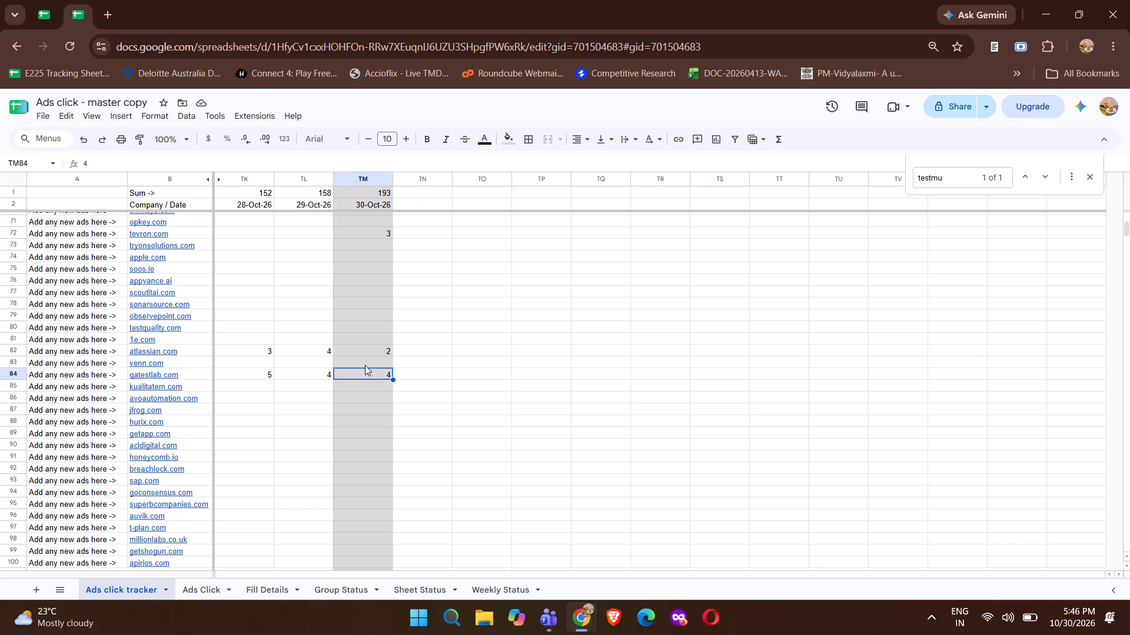
{"action": "left_click", "coordinate": [362, 349]}
{"action": "key", "text": "1"}
{"action": "key", "text": "Return"}
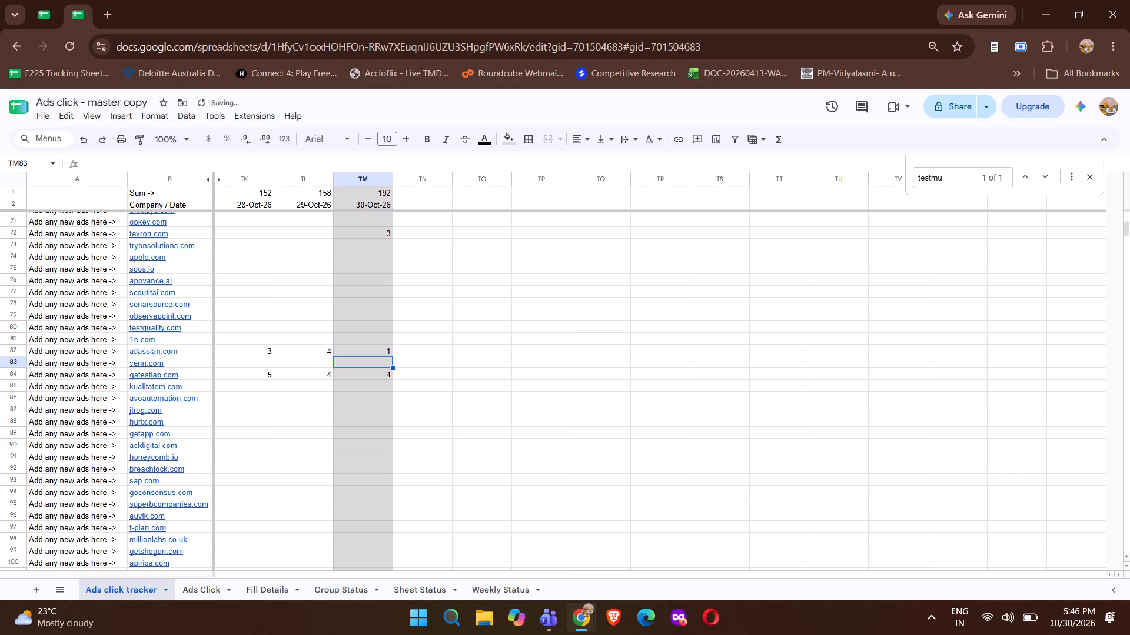
Change the 30-Oct-26 counts to 2 for tevron.com in row 72 and 3 for aws.amazon.com in row 67.
{"action": "scroll", "coordinate": [362, 349], "scroll_direction": "up", "scroll_amount": 1}
{"action": "left_click", "coordinate": [374, 339]}
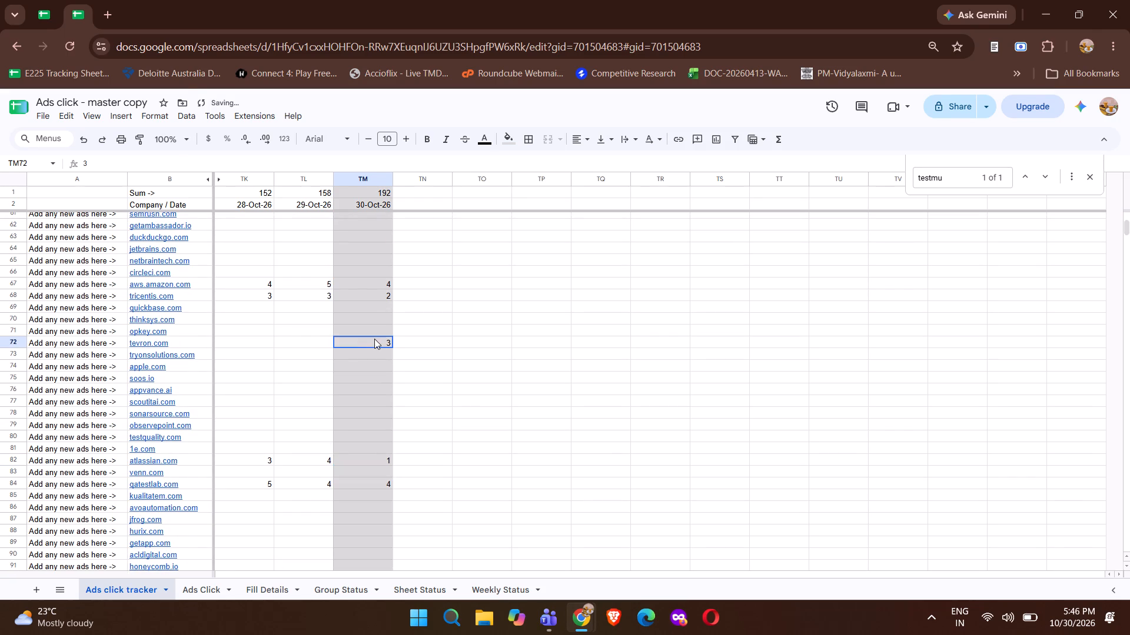
{"action": "key", "text": "2"}
{"action": "key", "text": "Return"}
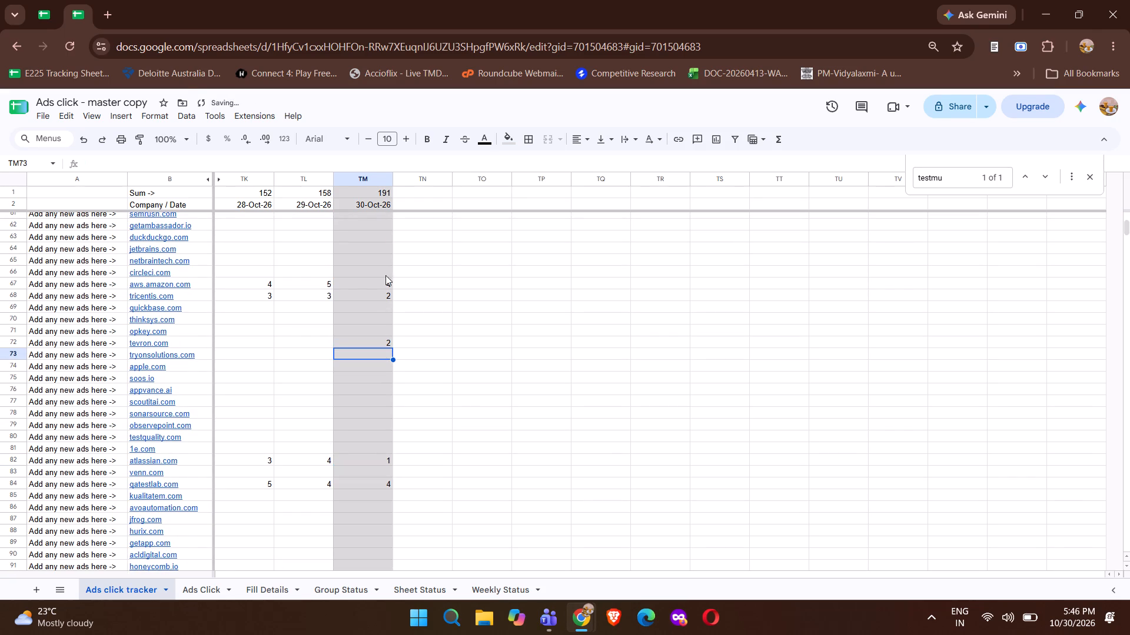
{"action": "left_click", "coordinate": [374, 281]}
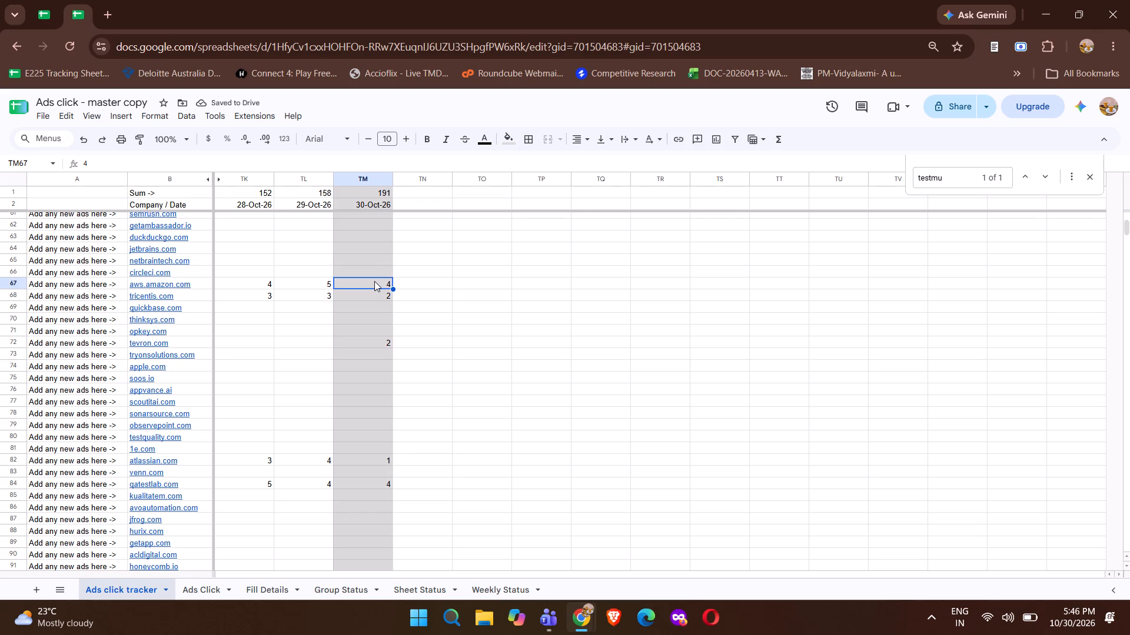
{"action": "key", "text": "3"}
{"action": "key", "text": "Return"}
Change the 30-Oct-26 count for ibm.com in row 128 to 2.
{"action": "scroll", "coordinate": [374, 281], "scroll_direction": "down", "scroll_amount": 6}
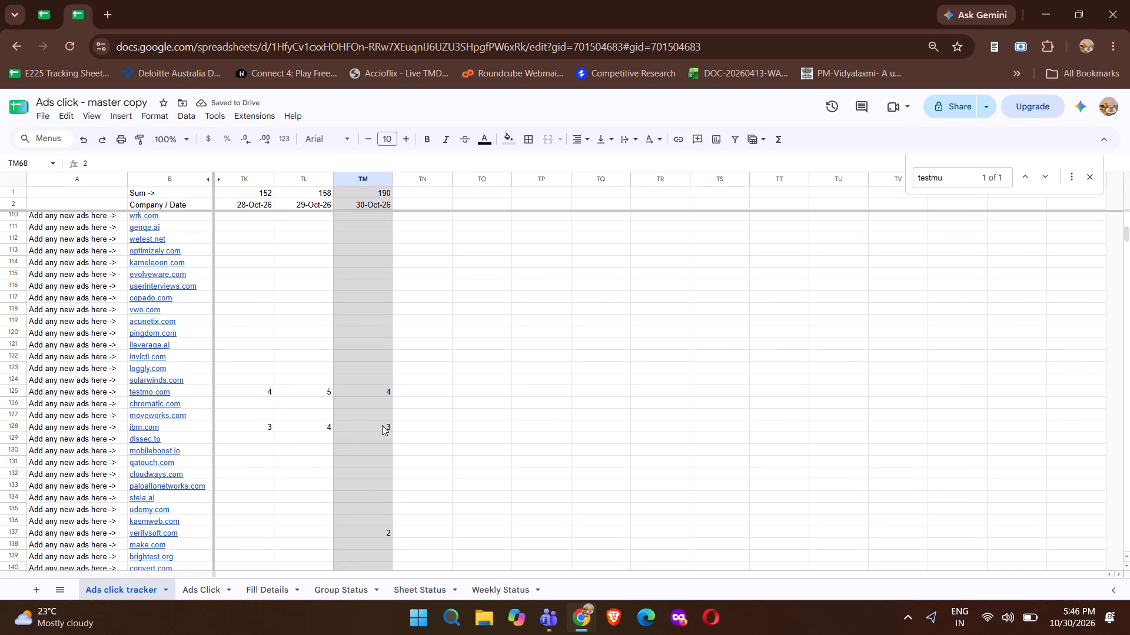
{"action": "left_click", "coordinate": [375, 430]}
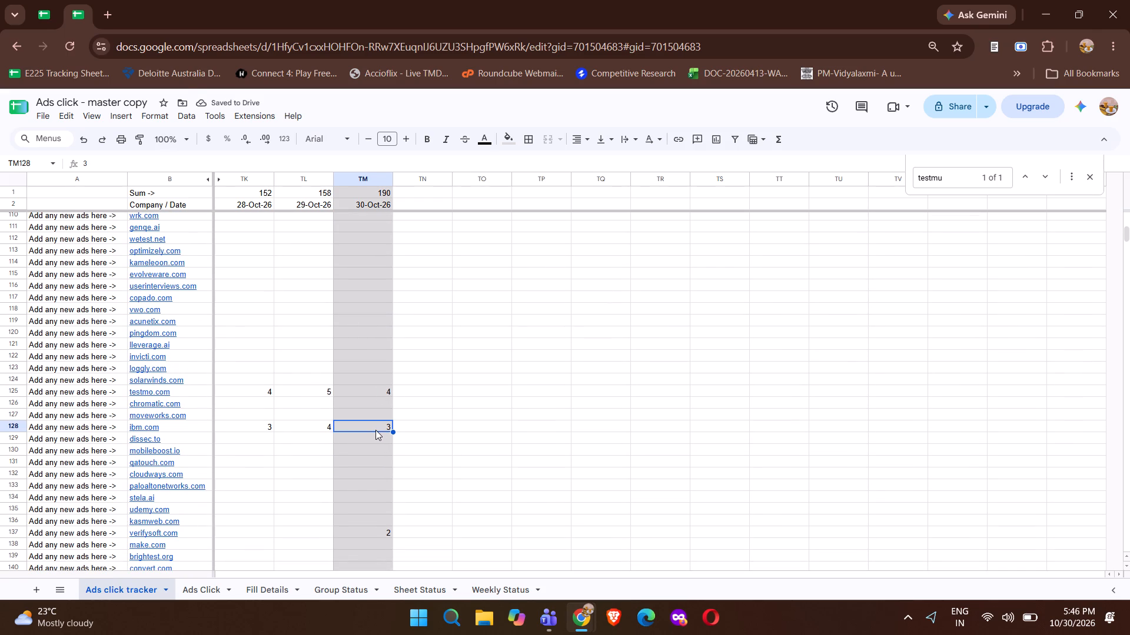
{"action": "key", "text": "2"}
{"action": "key", "text": "Return"}
Change the 30-Oct-26 count for manageengine.com in row 209 to 1.
{"action": "scroll", "coordinate": [375, 430], "scroll_direction": "down", "scroll_amount": 3}
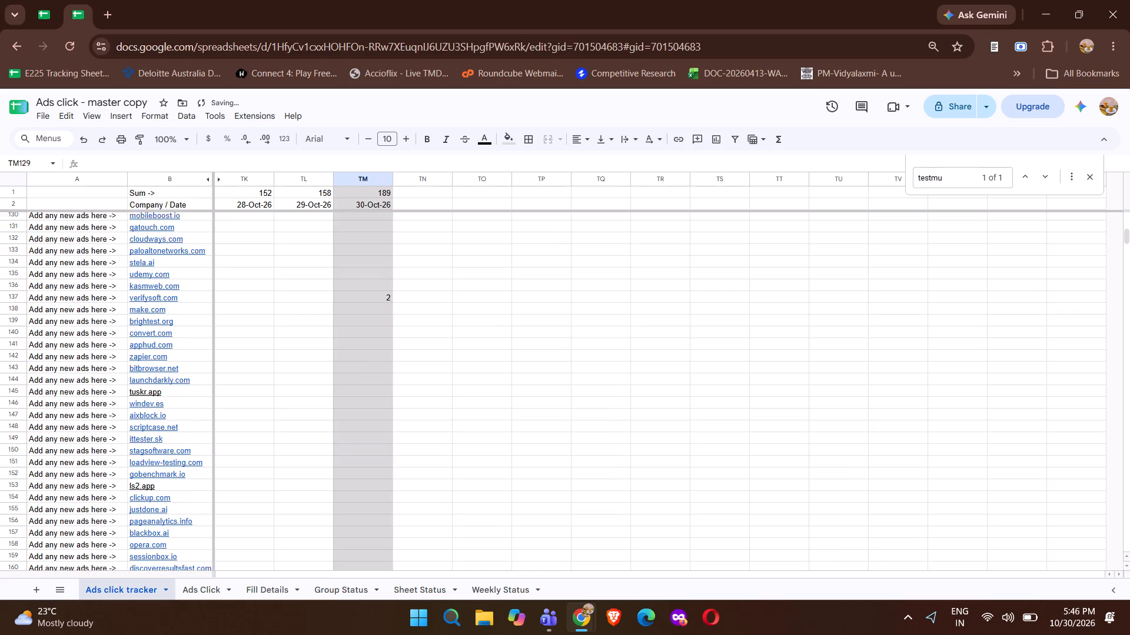
{"action": "scroll", "coordinate": [375, 430], "scroll_direction": "down", "scroll_amount": 3}
{"action": "scroll", "coordinate": [375, 430], "scroll_direction": "up", "scroll_amount": 1}
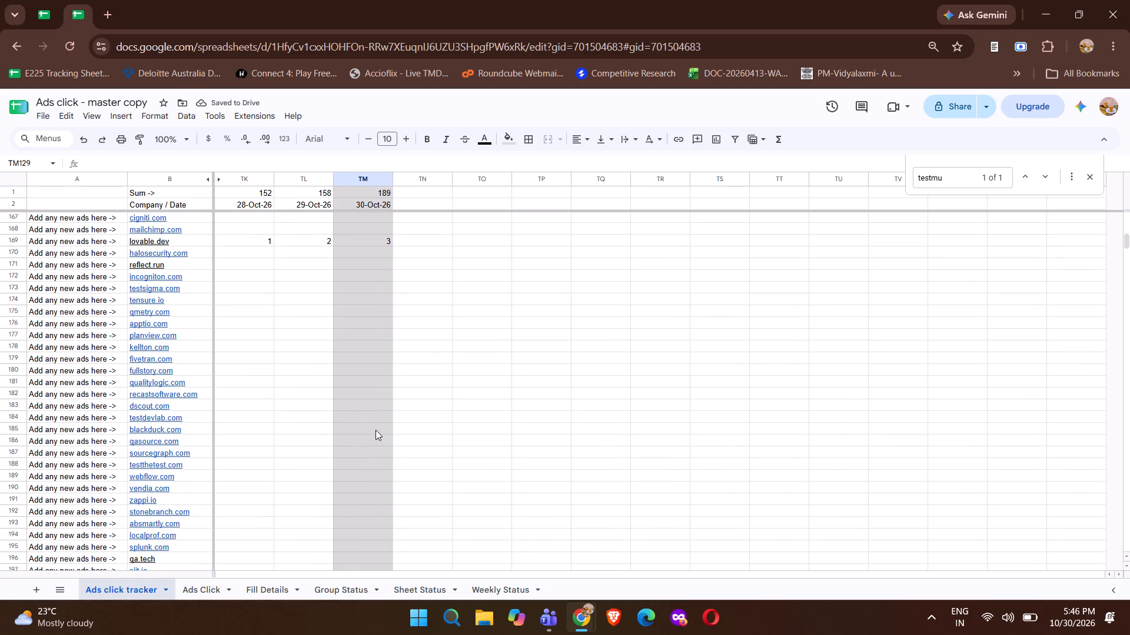
{"action": "scroll", "coordinate": [375, 430], "scroll_direction": "down", "scroll_amount": 3}
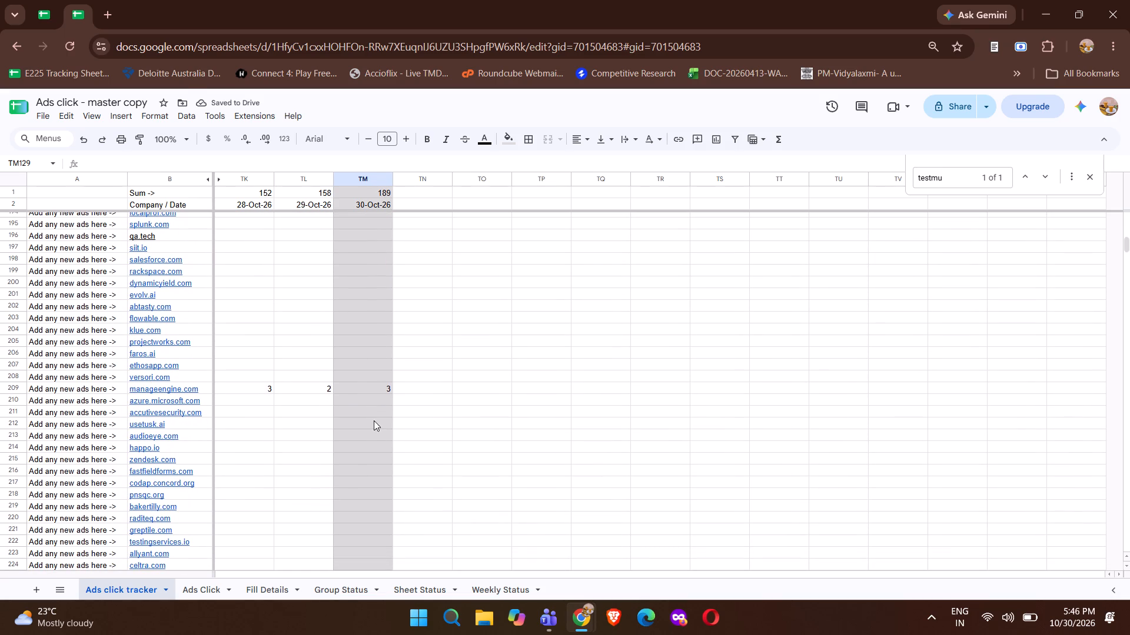
{"action": "left_click", "coordinate": [358, 383]}
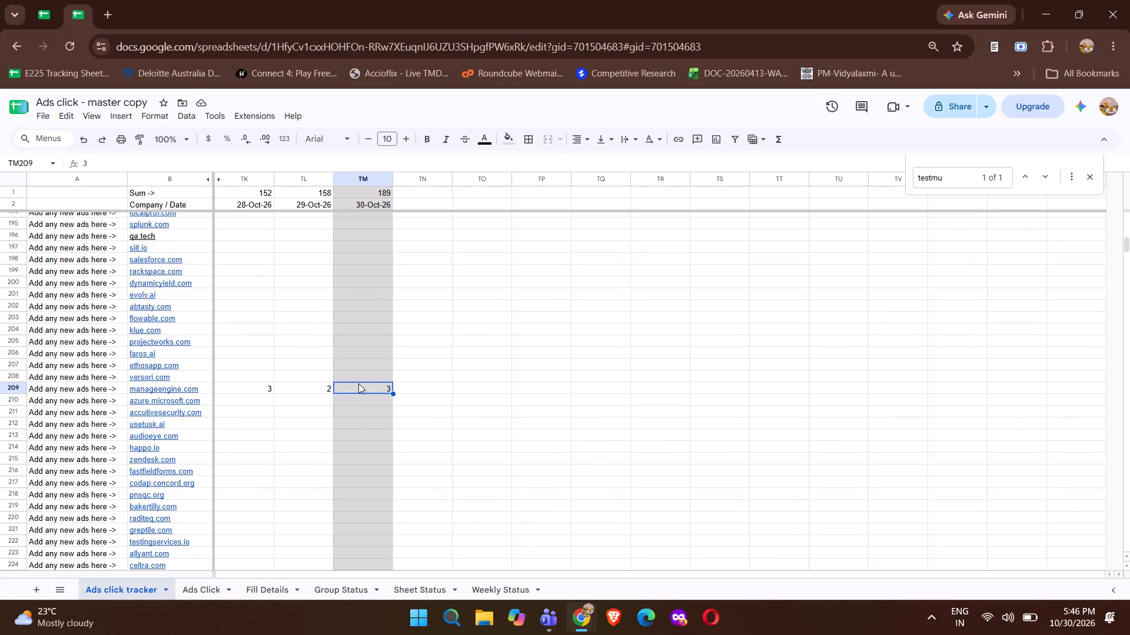
{"action": "key", "text": "1"}
{"action": "key", "text": "Return"}
Change the 30-Oct-26 count for getxray.app in row 301 to 2.
{"action": "scroll", "coordinate": [358, 383], "scroll_direction": "down", "scroll_amount": 3}
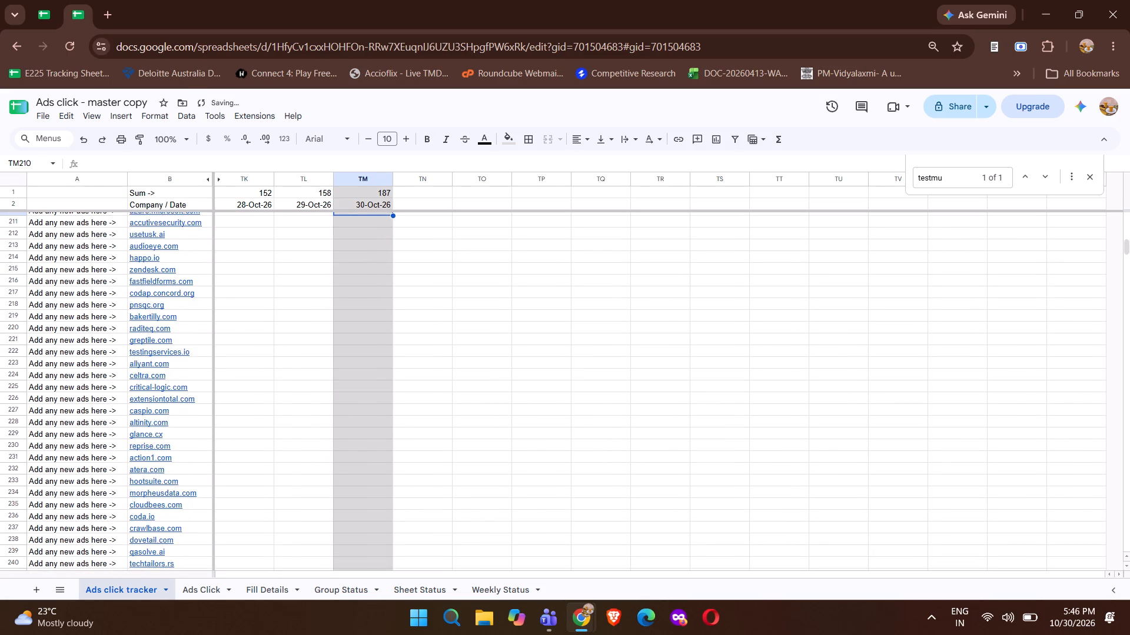
{"action": "scroll", "coordinate": [358, 383], "scroll_direction": "down", "scroll_amount": 2}
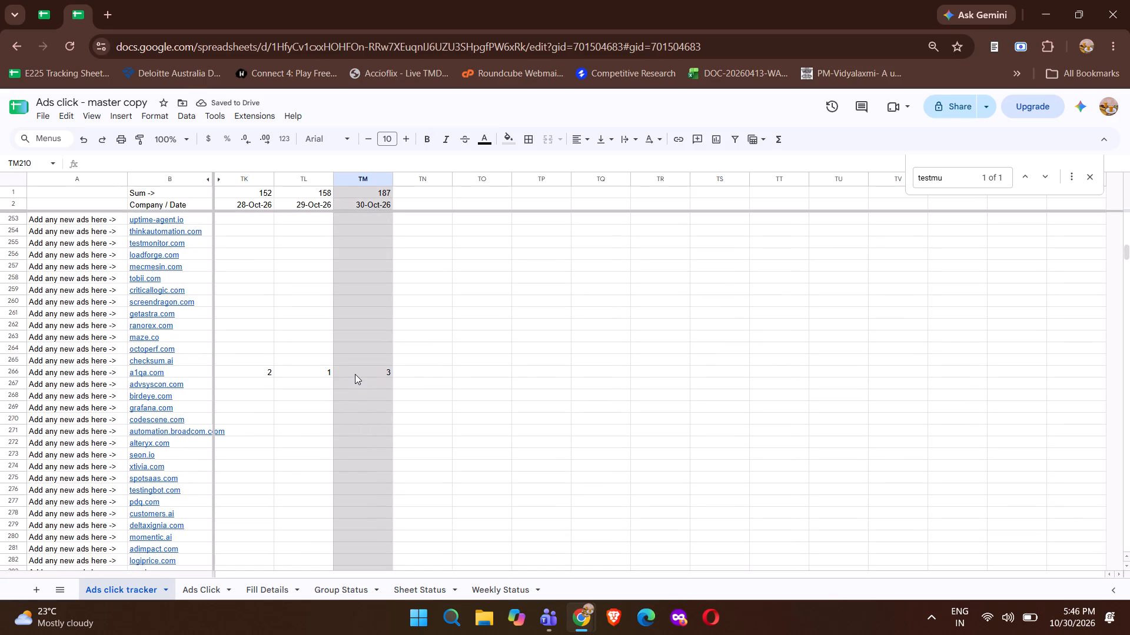
{"action": "scroll", "coordinate": [355, 373], "scroll_direction": "down", "scroll_amount": 3}
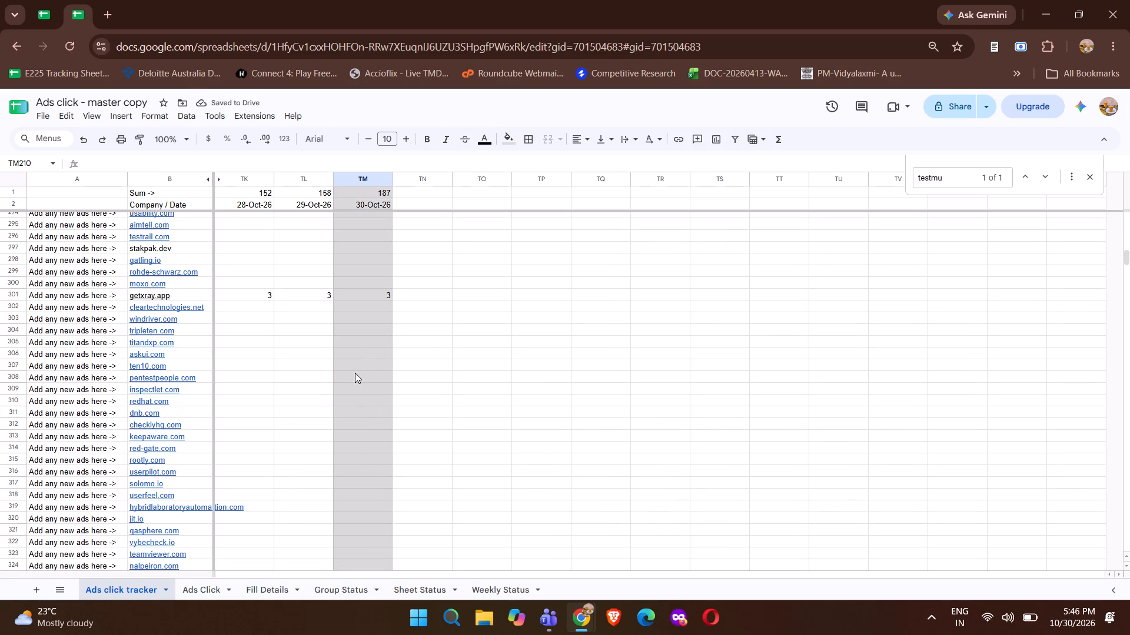
{"action": "left_click", "coordinate": [359, 290]}
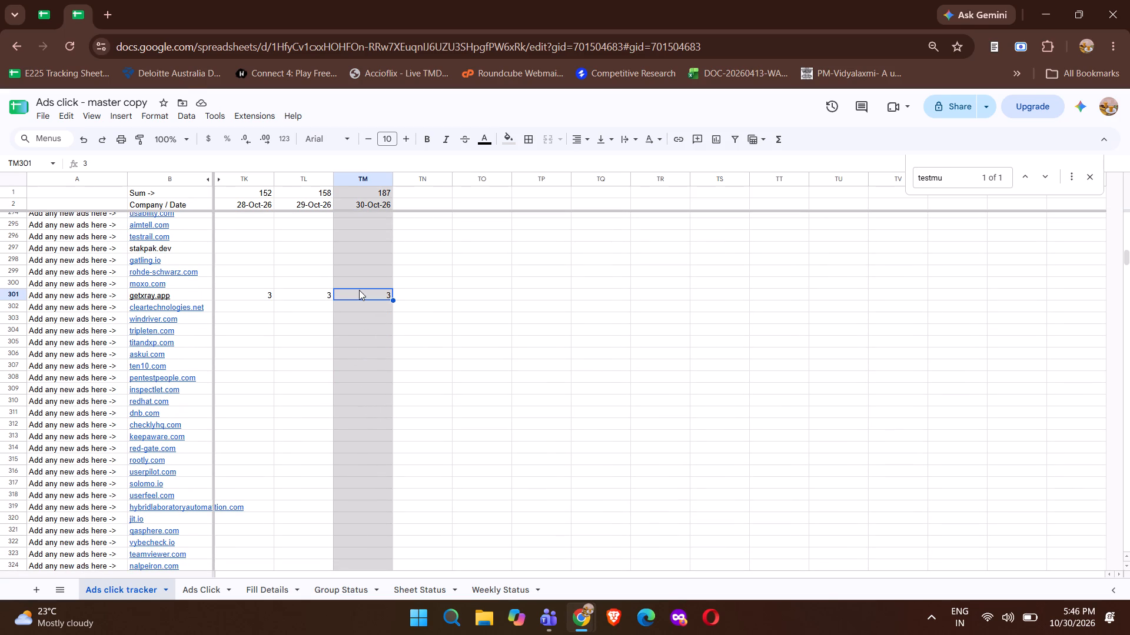
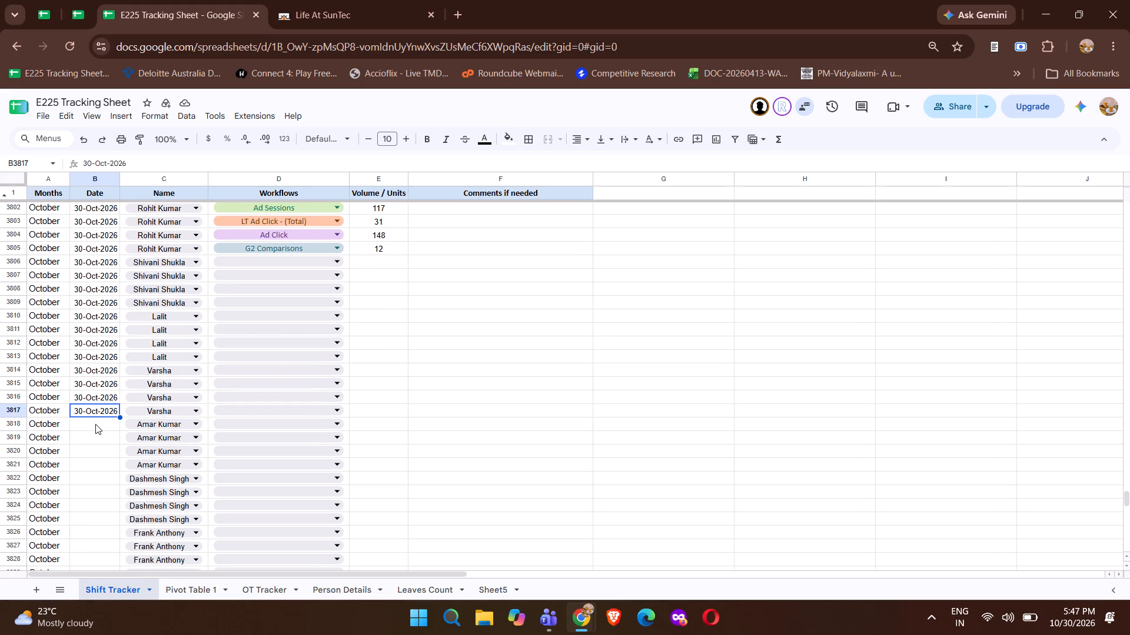
Copy the workflows Ad Sessions, LT Ad Click - (Total), Ad Click and G2 Comparisons from rows 3762–3765 into rows 3770–3773 of the Shift Tracker.
{"action": "scroll", "coordinate": [95, 424], "scroll_direction": "up", "scroll_amount": 1}
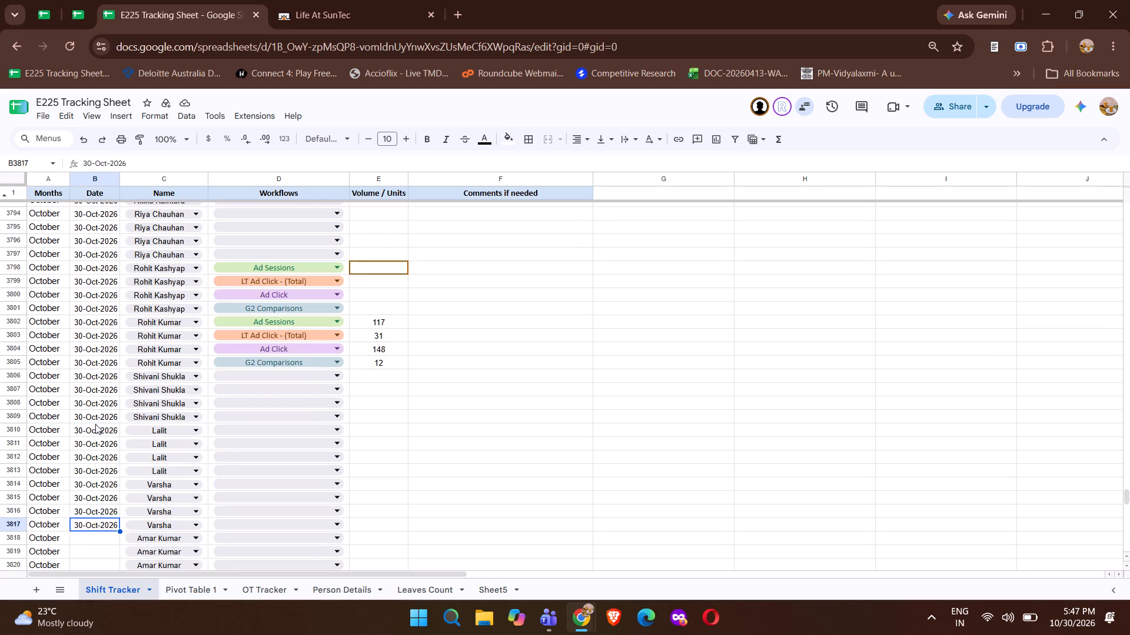
{"action": "scroll", "coordinate": [95, 424], "scroll_direction": "up", "scroll_amount": 2}
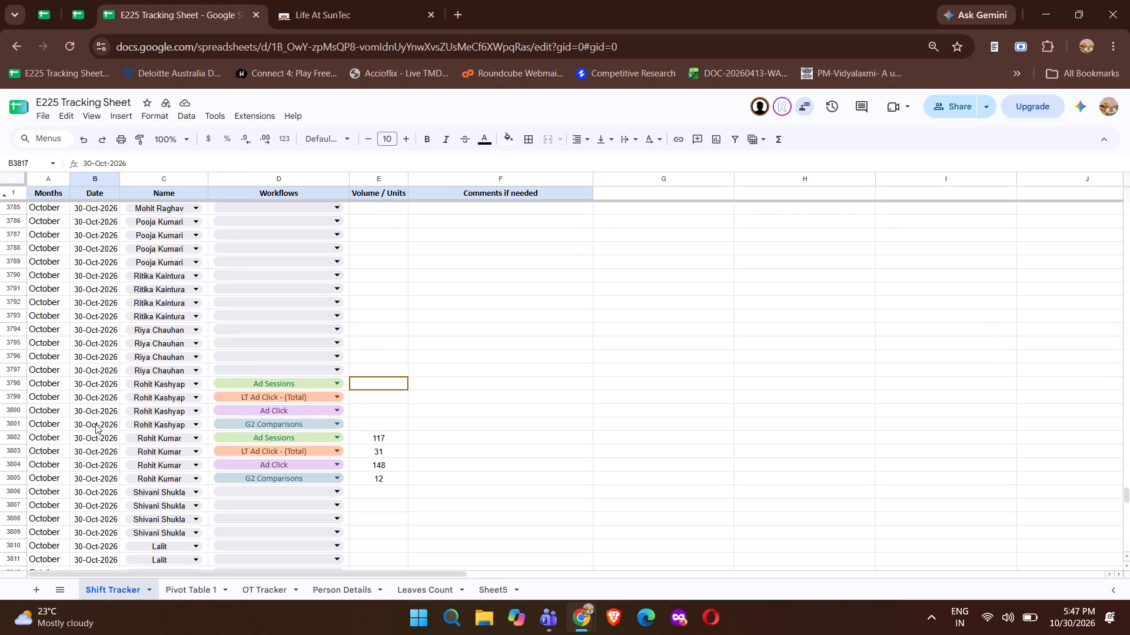
{"action": "scroll", "coordinate": [95, 424], "scroll_direction": "up", "scroll_amount": 2}
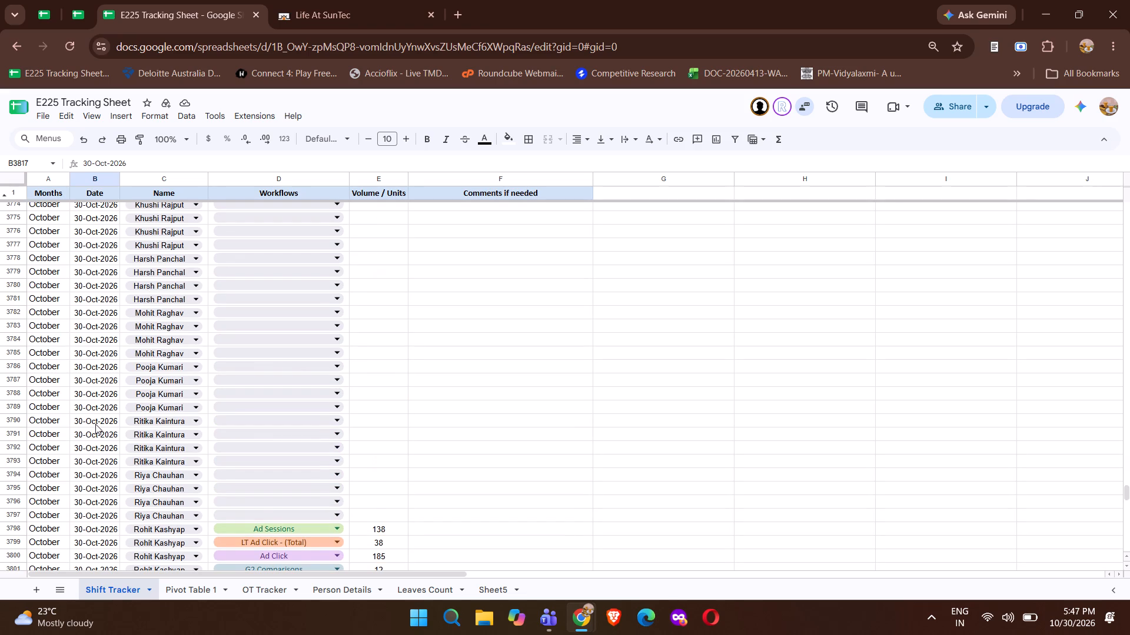
{"action": "scroll", "coordinate": [95, 424], "scroll_direction": "down", "scroll_amount": 1}
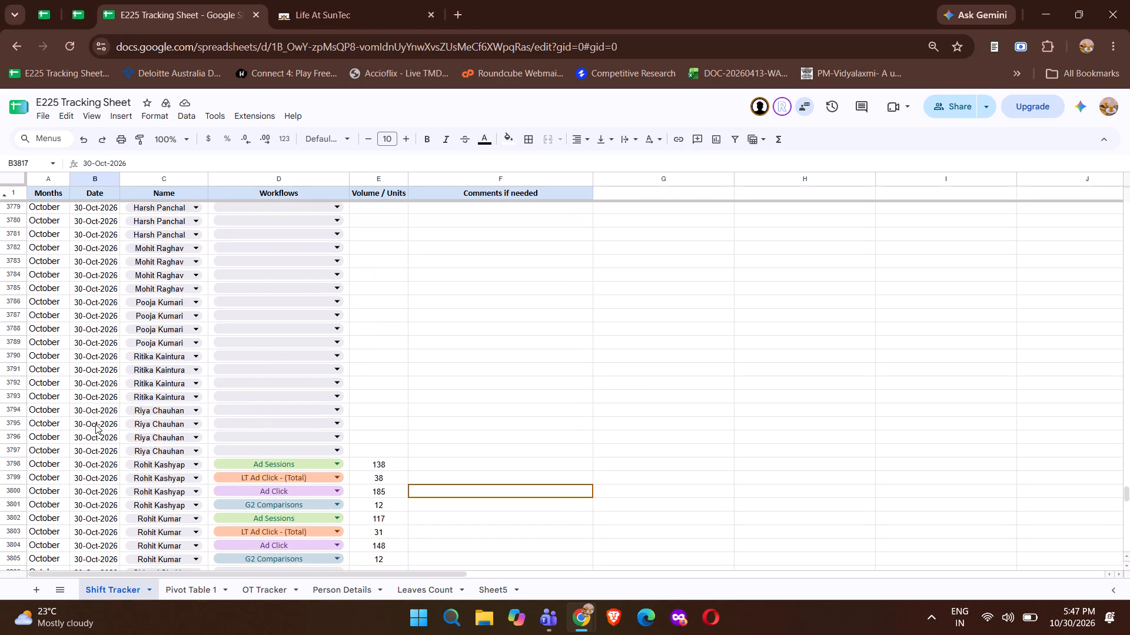
{"action": "scroll", "coordinate": [95, 424], "scroll_direction": "up", "scroll_amount": 2}
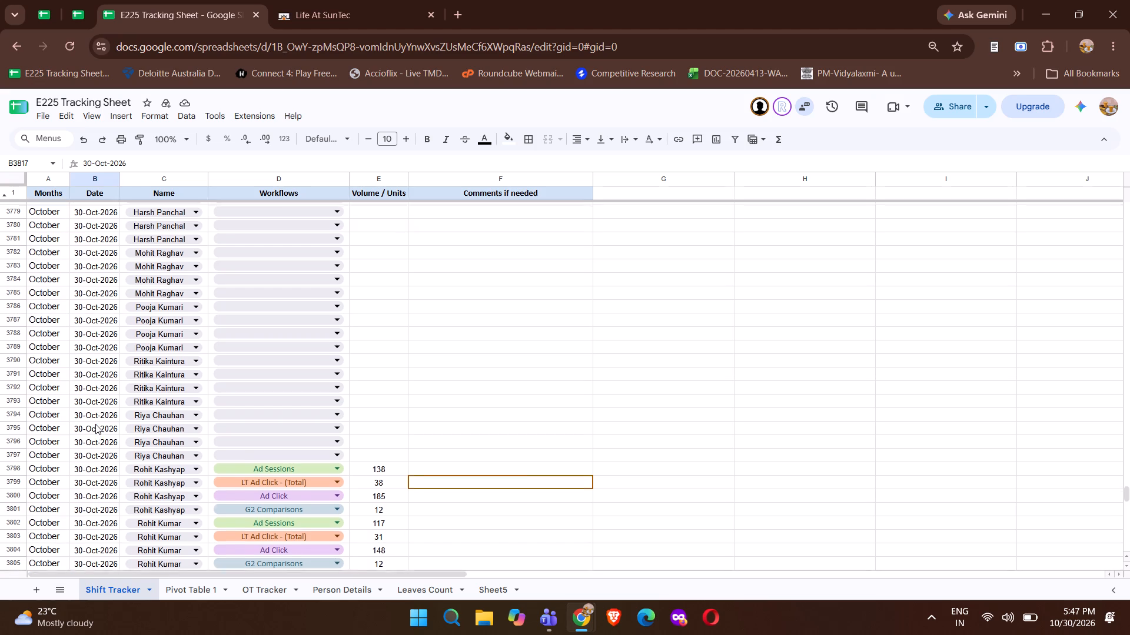
{"action": "scroll", "coordinate": [95, 424], "scroll_direction": "up", "scroll_amount": 1}
{"action": "scroll", "coordinate": [95, 424], "scroll_direction": "down", "scroll_amount": 1}
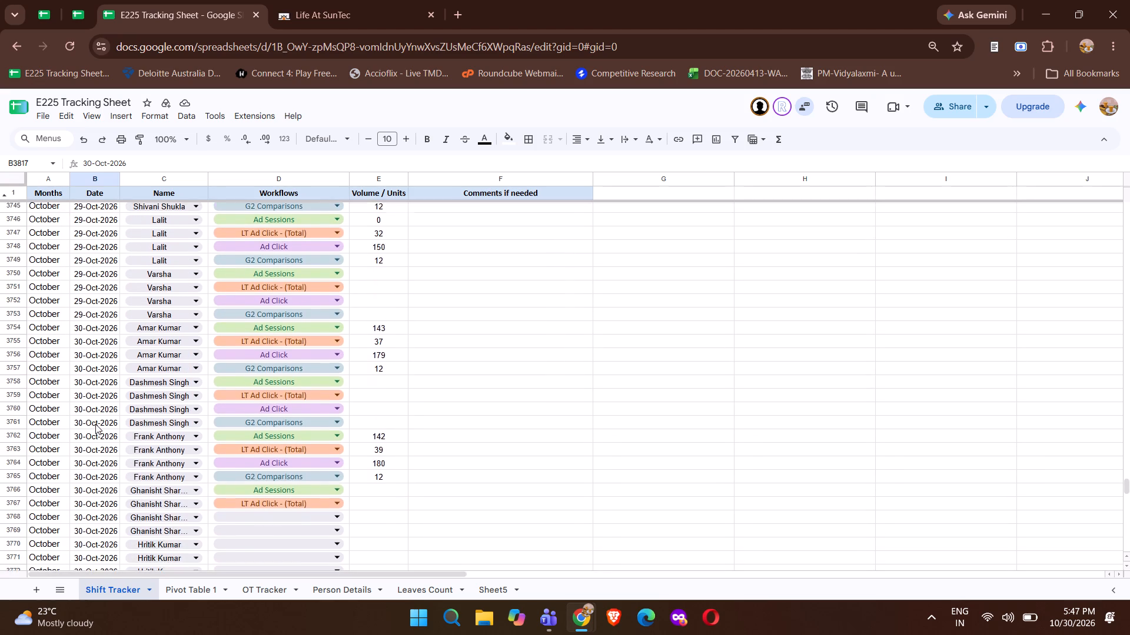
{"action": "scroll", "coordinate": [95, 424], "scroll_direction": "down", "scroll_amount": 1}
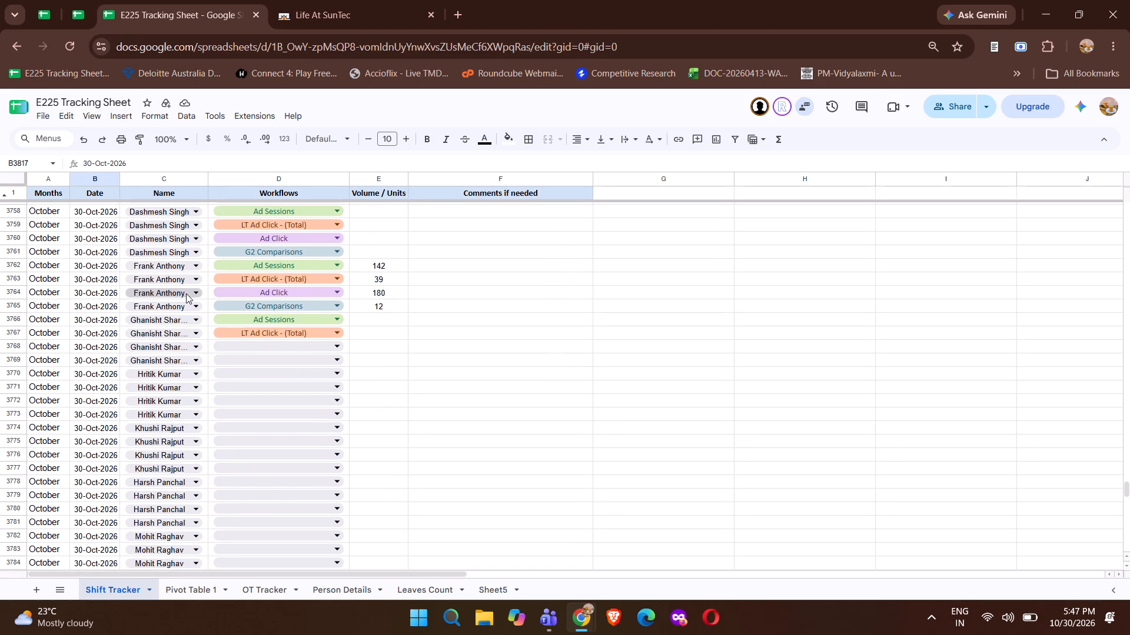
{"action": "scroll", "coordinate": [366, 358], "scroll_direction": "down", "scroll_amount": 2}
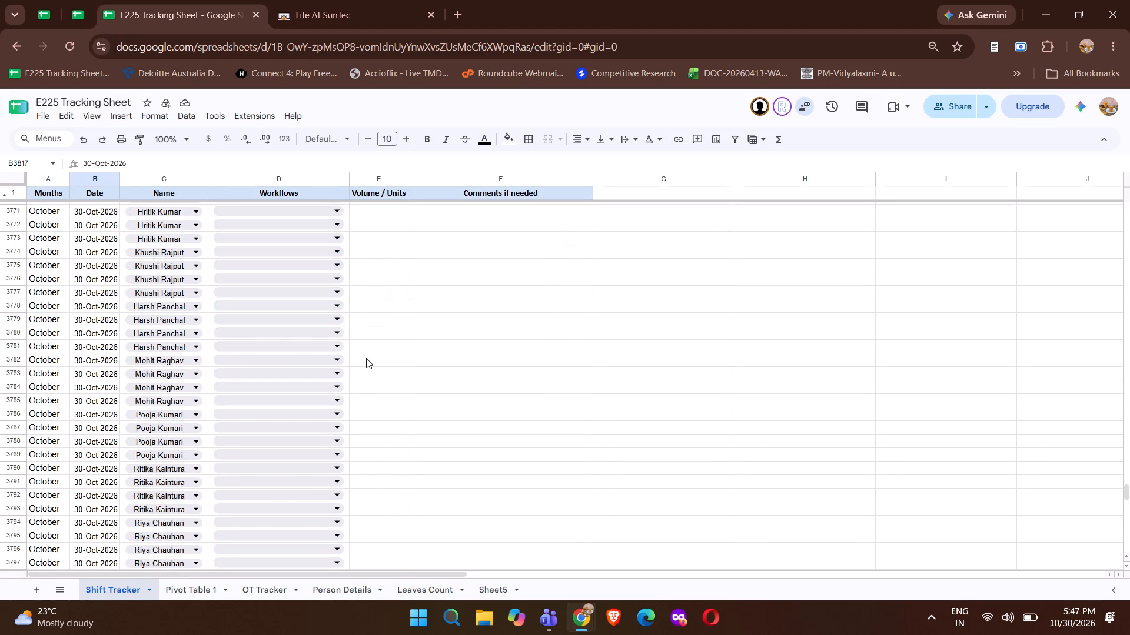
{"action": "scroll", "coordinate": [366, 358], "scroll_direction": "up", "scroll_amount": 1}
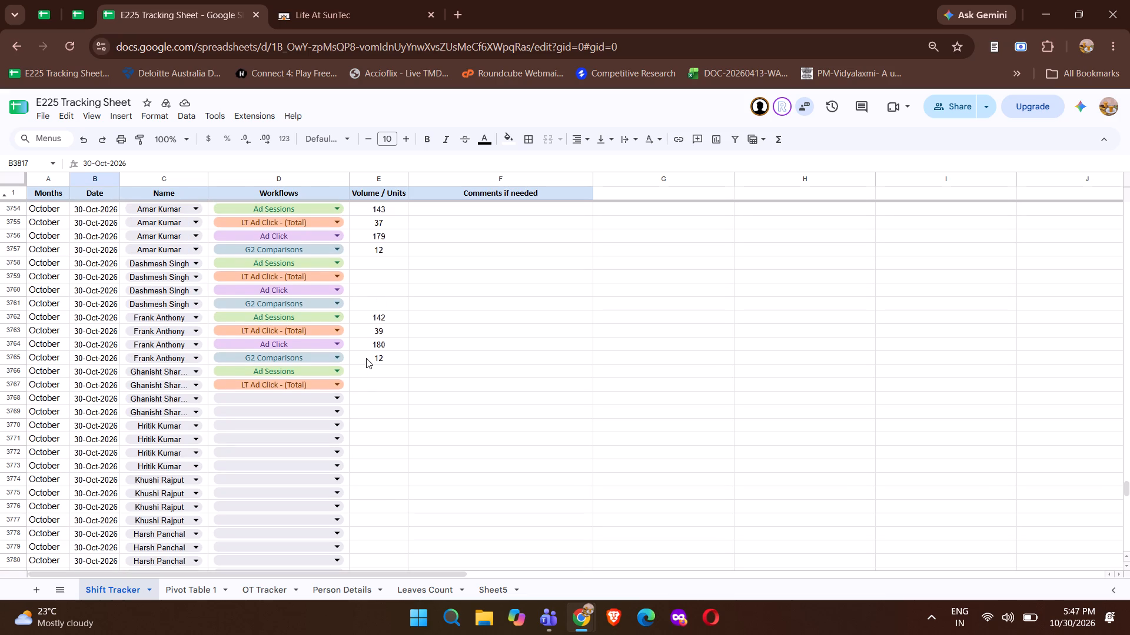
{"action": "left_click", "coordinate": [365, 317]}
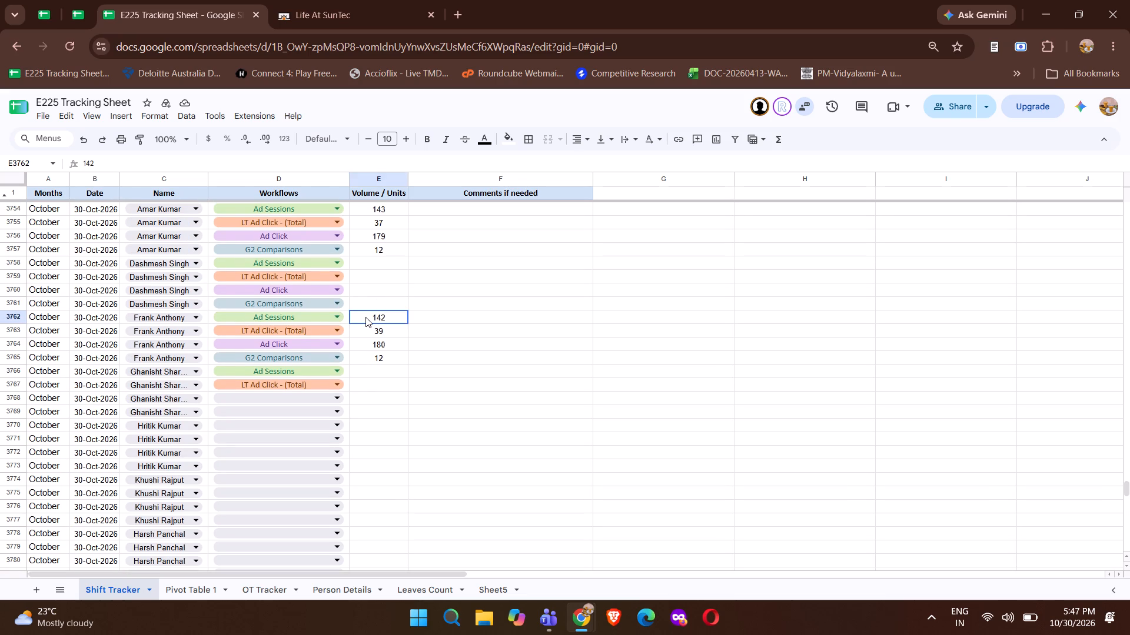
{"action": "key", "text": "Left"}
{"action": "key", "text": "shift+Down"}
{"action": "key", "text": "shift+Down"}
{"action": "key", "text": "shift+Down"}
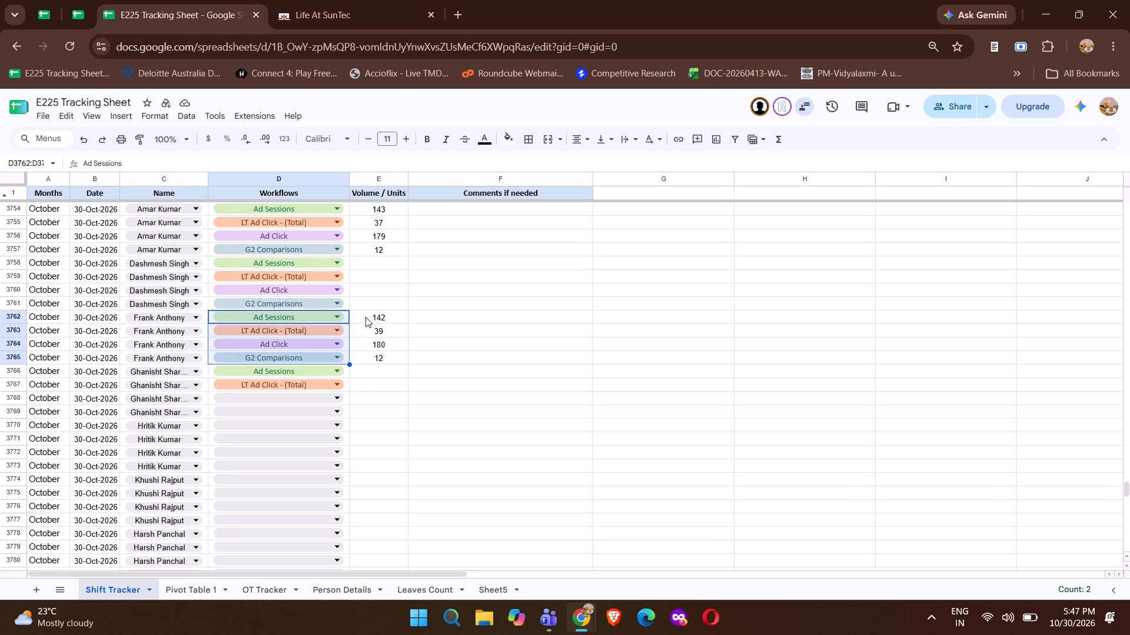
{"action": "key", "text": "ctrl+c"}
{"action": "key", "text": "Down"}
{"action": "key", "text": "Down"}
{"action": "key", "text": "Down"}
{"action": "key", "text": "Down"}
{"action": "key", "text": "Down"}
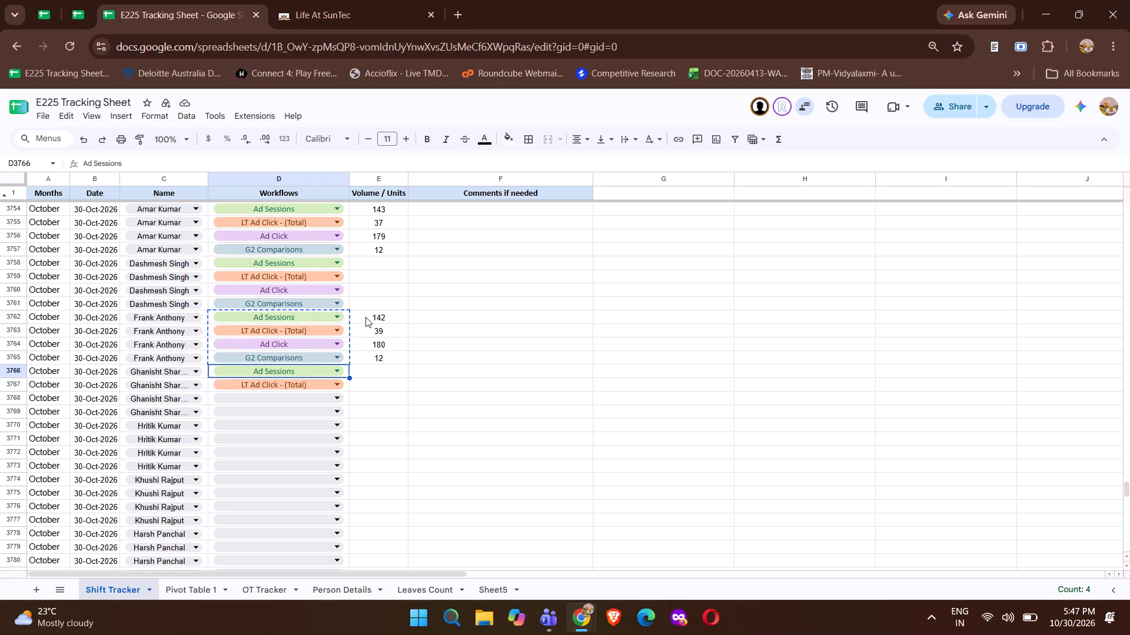
{"action": "key", "text": "Down"}
{"action": "key", "text": "Down"}
{"action": "key", "text": "Down"}
{"action": "key", "text": "ctrl+v"}
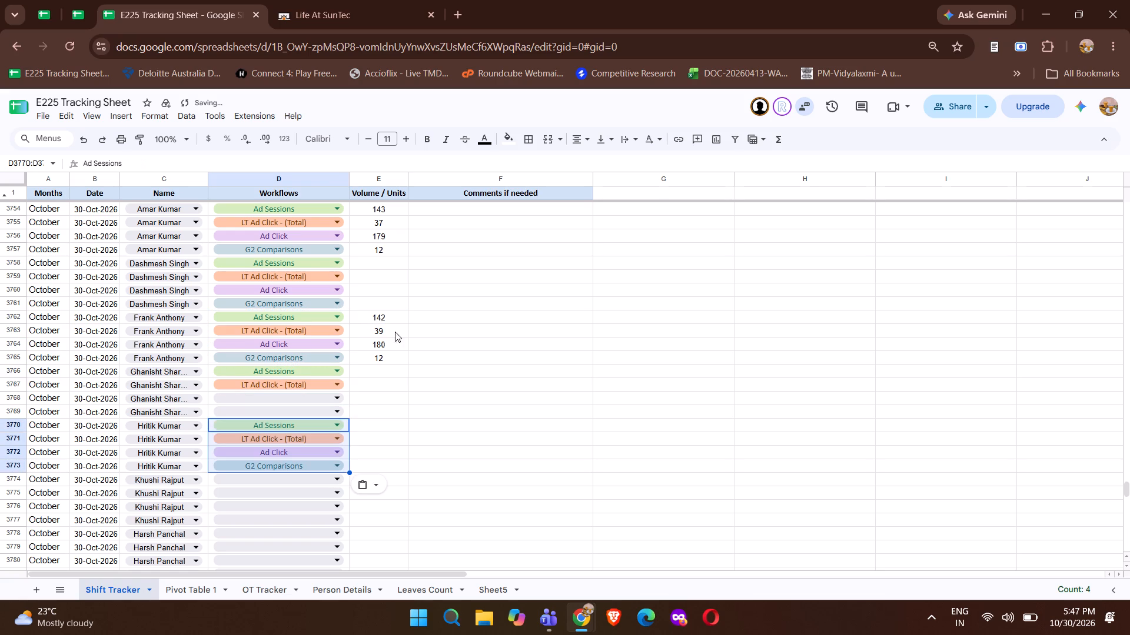
Select the empty Volume / Units cell for the Ad Sessions workflow in row 3770.
{"action": "left_click", "coordinate": [365, 425]}
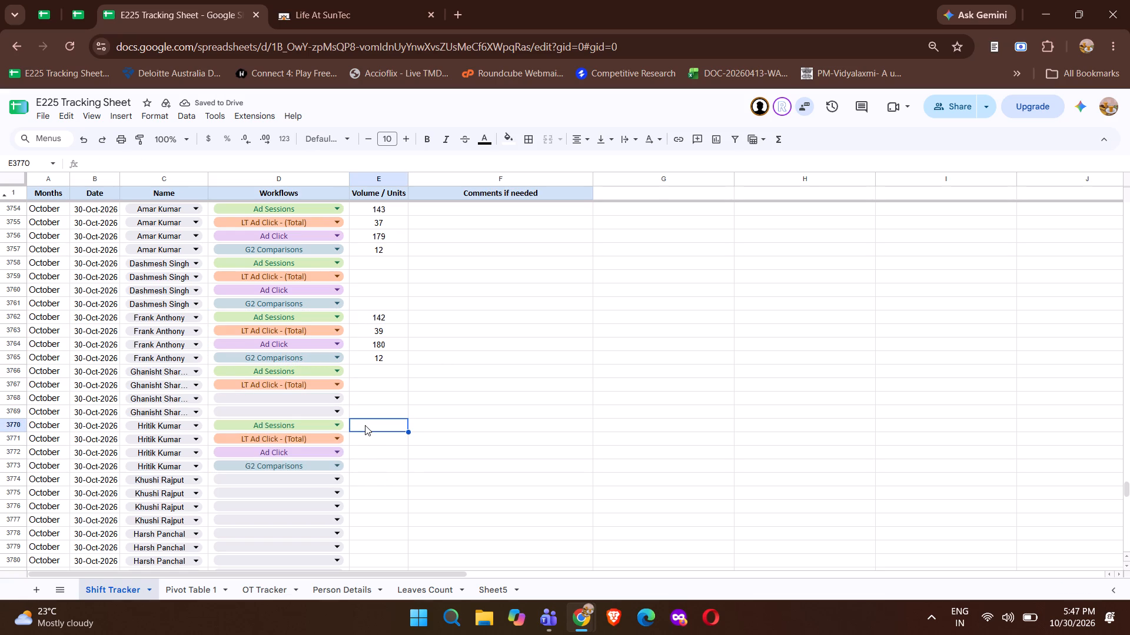
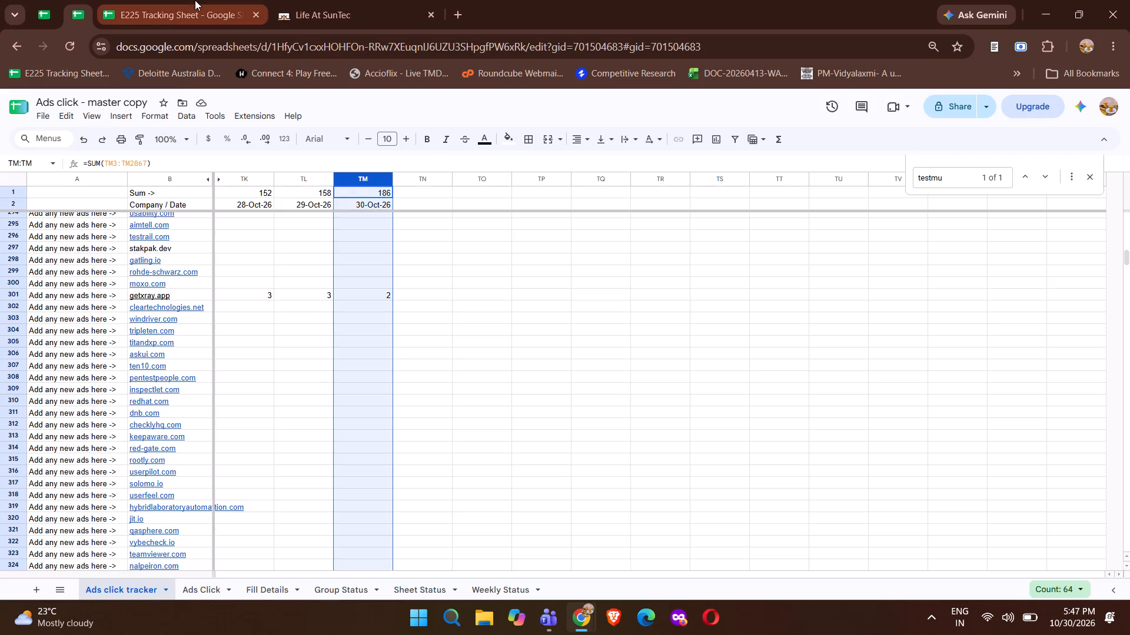
Check the Fill Details and Group Status sheets of the Ads click master copy for the day's ad session and click volumes.
{"action": "left_click", "coordinate": [276, 584]}
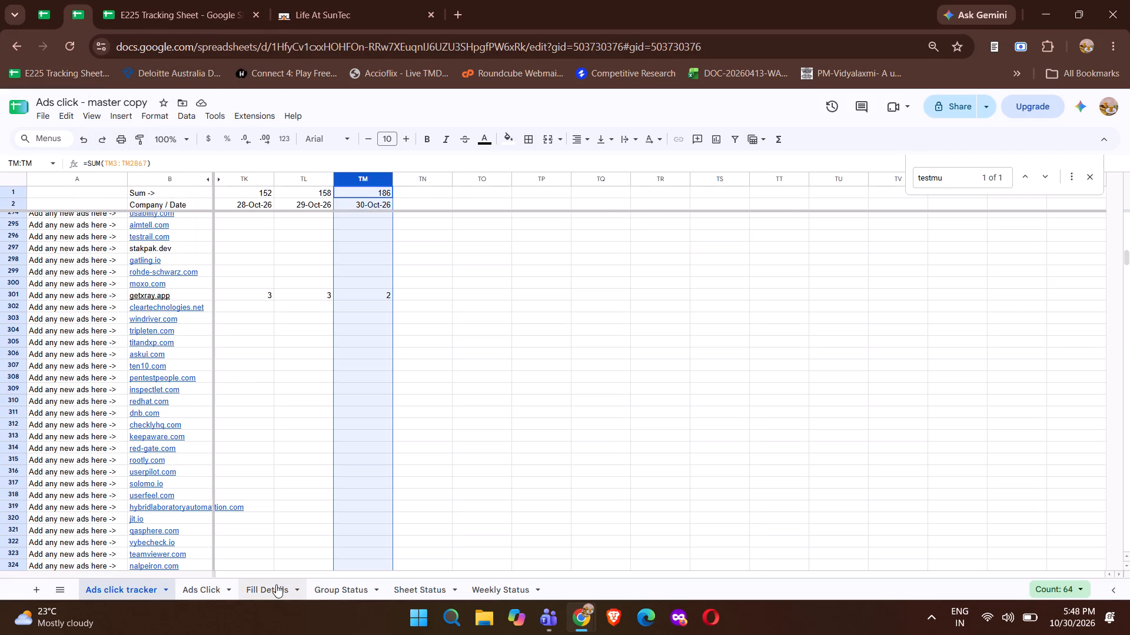
{"action": "left_click", "coordinate": [315, 588]}
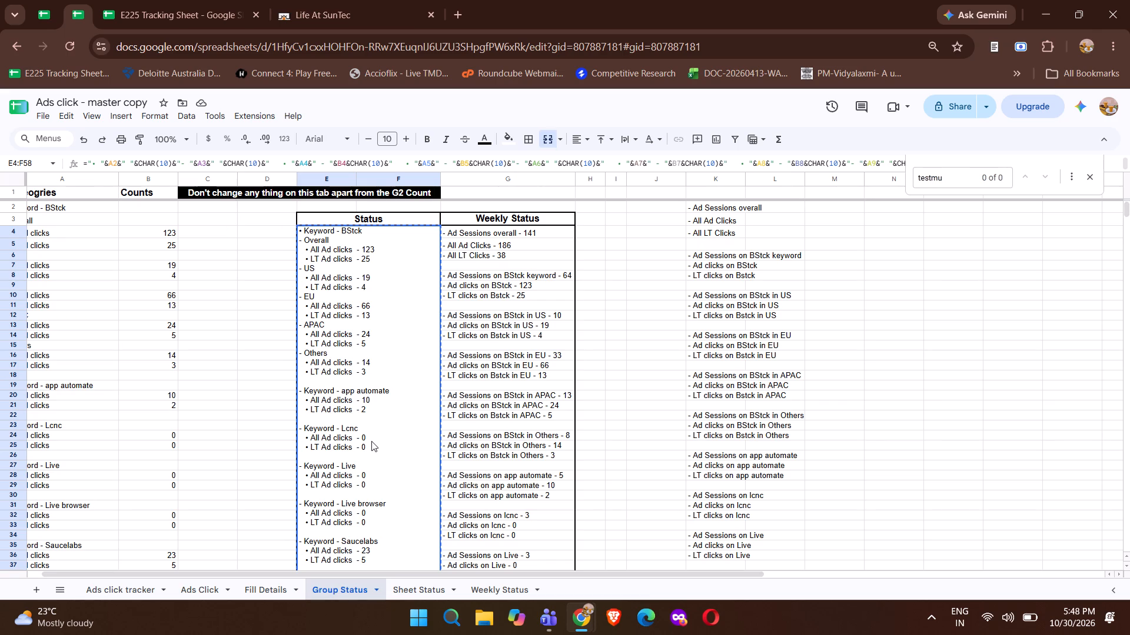
{"action": "left_click", "coordinate": [250, 594]}
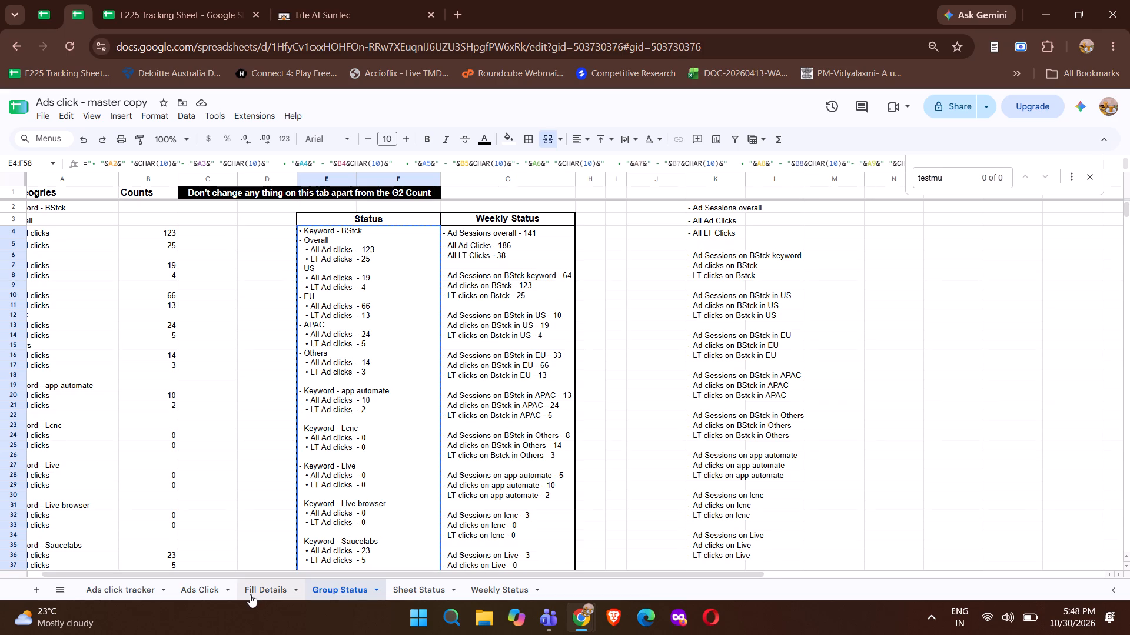
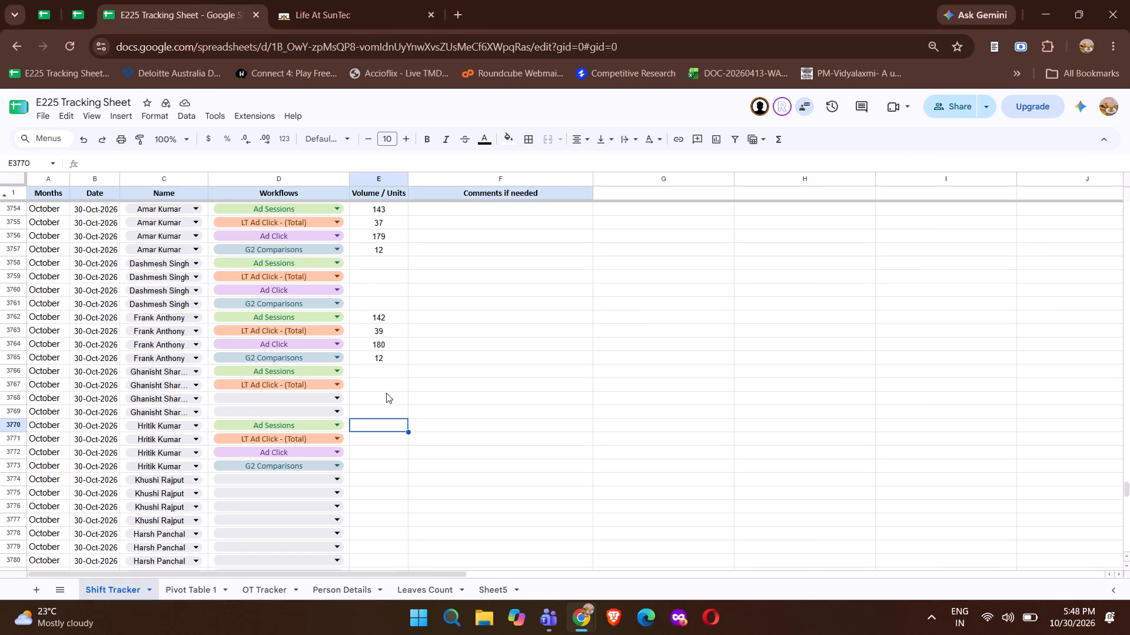
Enter 141 as the 30-Oct-2026 Ad Sessions volume in row 3770 and fill in the LT Ad Click - (Total) volume in the row below.
{"action": "left_click", "coordinate": [379, 426]}
{"action": "type", "text": "141"}
{"action": "key", "text": "Return"}
{"action": "type", "text": "3"}
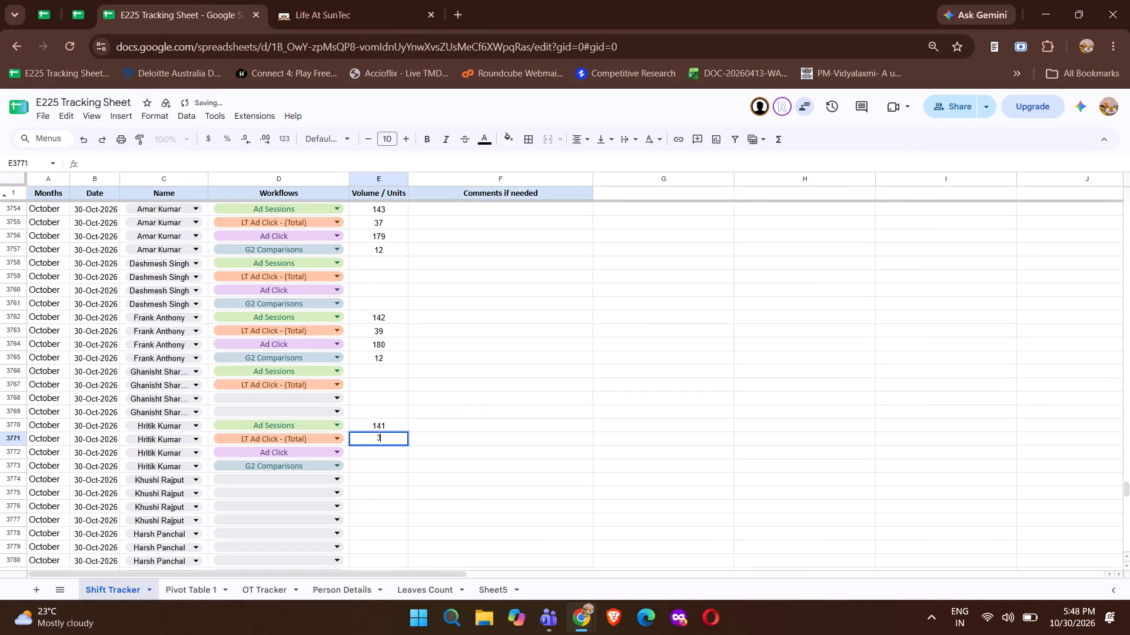
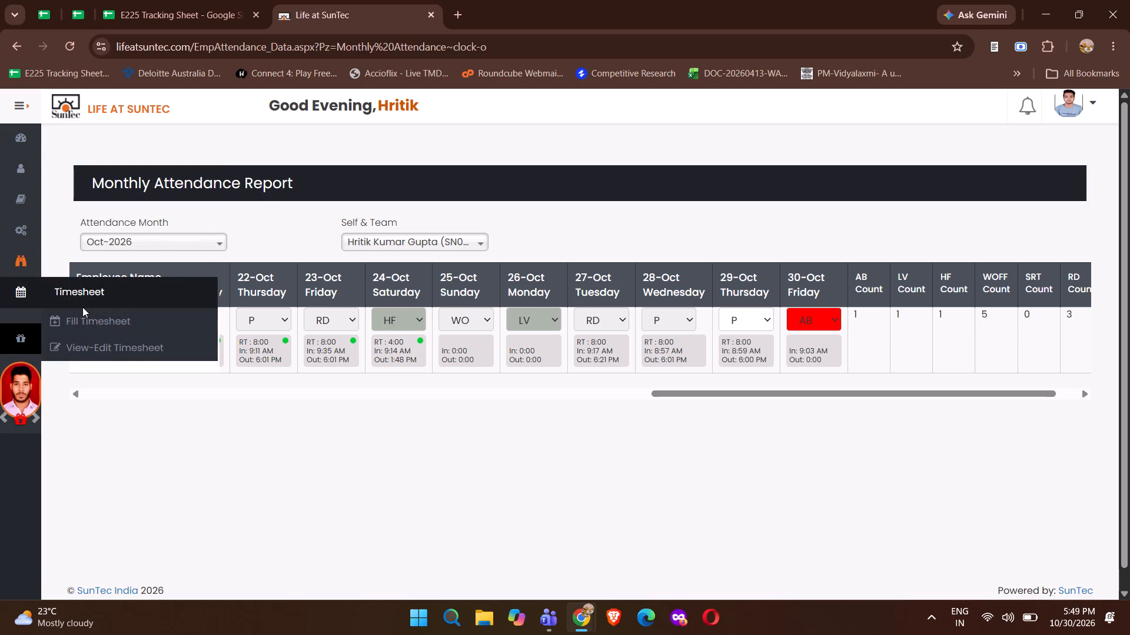
Open the timesheet entry form and select client code E225, project E225-NM030 and project task Google Ads Click.
{"action": "left_click", "coordinate": [89, 315]}
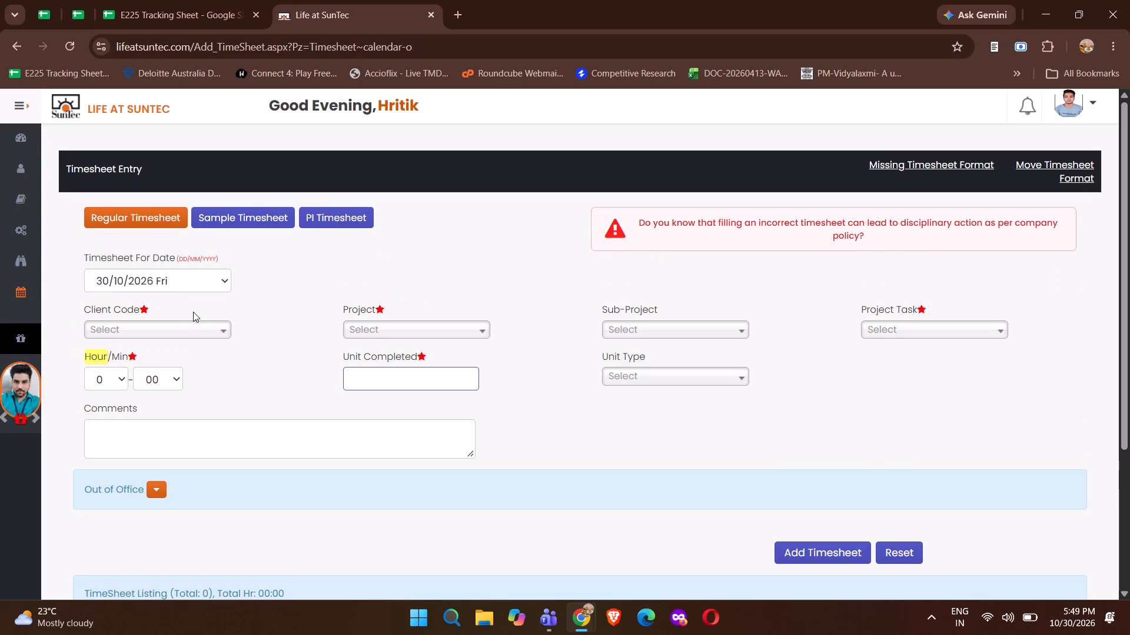
{"action": "left_click", "coordinate": [192, 332]}
{"action": "type", "text": "e22"}
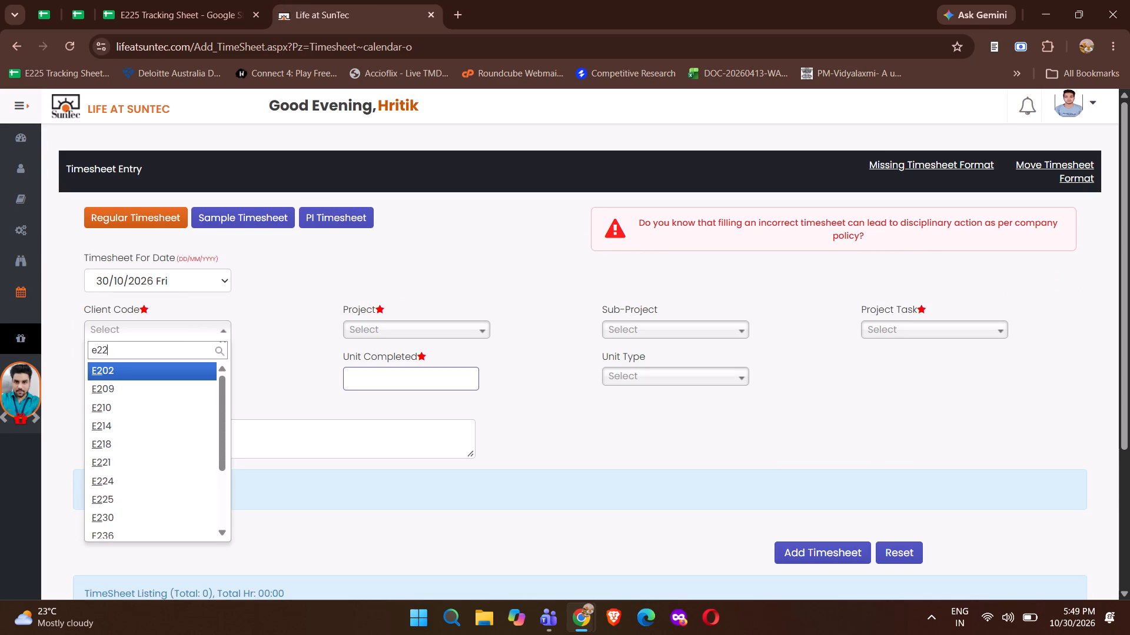
{"action": "left_click", "coordinate": [159, 416]}
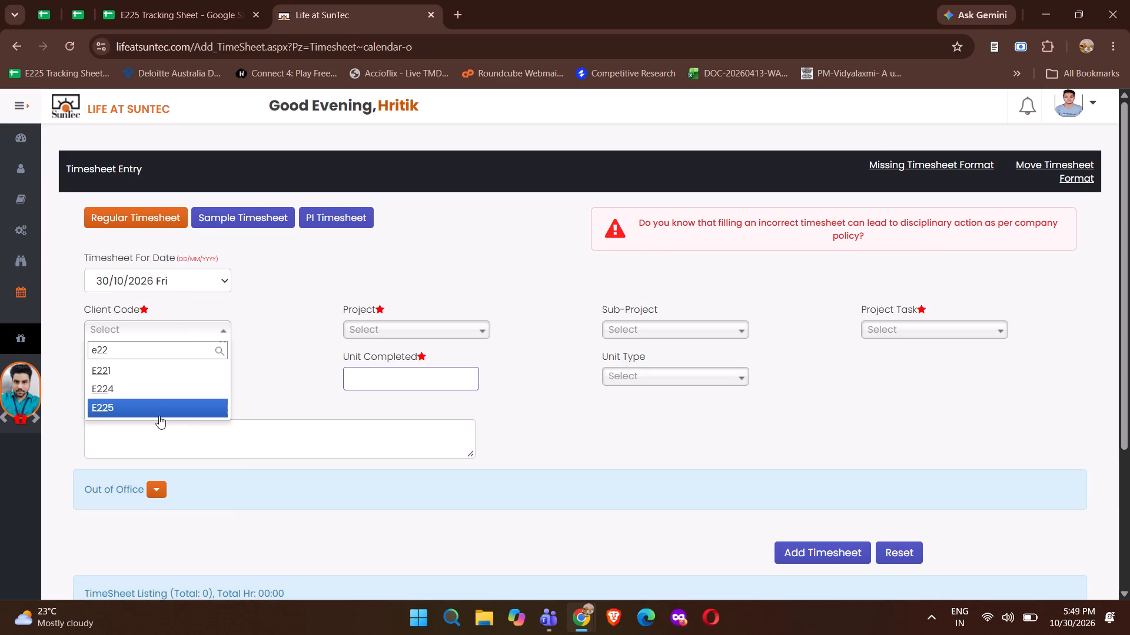
{"action": "left_click", "coordinate": [415, 321]}
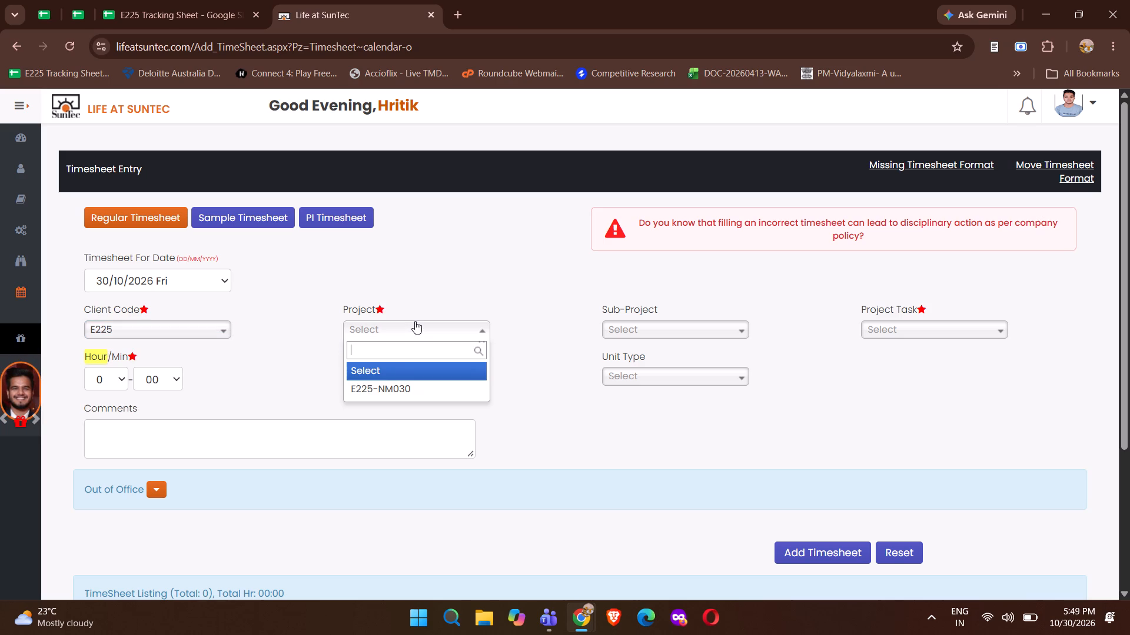
{"action": "left_click", "coordinate": [398, 386]}
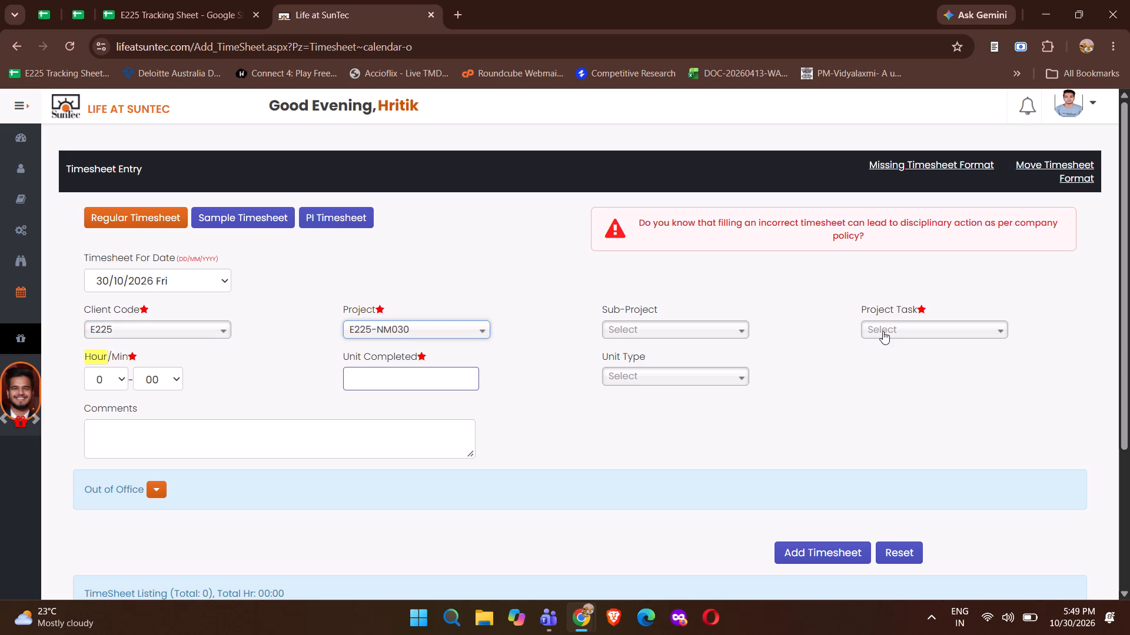
{"action": "left_click", "coordinate": [885, 331]}
{"action": "type", "text": "ads"}
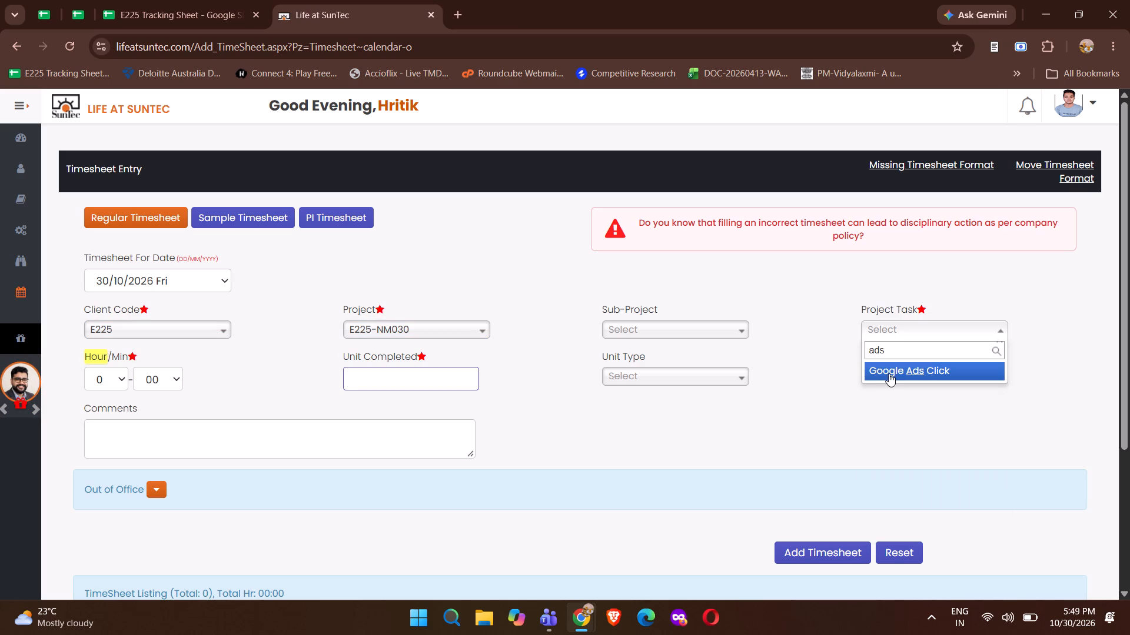
{"action": "left_click", "coordinate": [888, 372]}
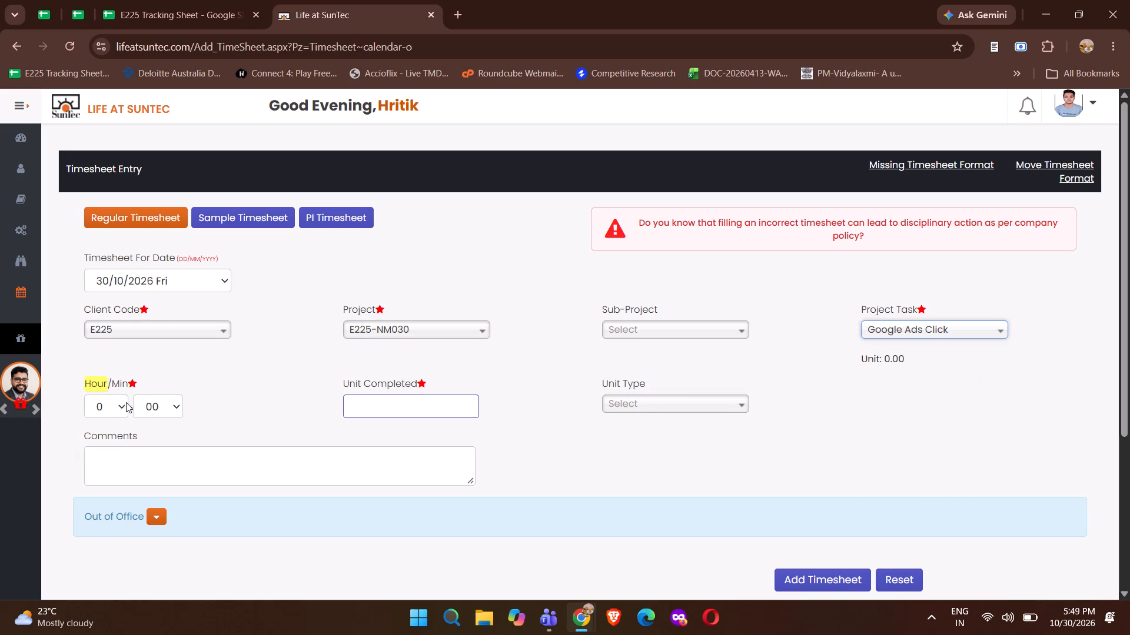
Set the timesheet entry's time spent to 8 hours.
{"action": "left_click", "coordinate": [118, 403]}
{"action": "left_click", "coordinate": [105, 375]}
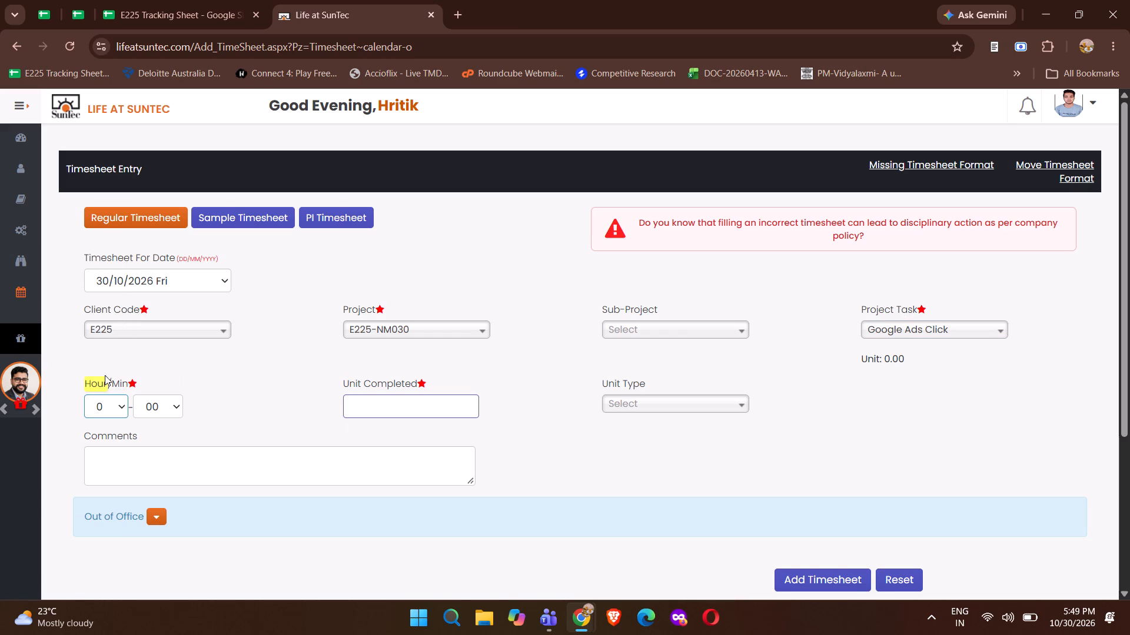
Write "Ads Click - 186" as the first comment line, looking up the Ad Click volume in the E225 Tracking Sheet.
{"action": "left_click", "coordinate": [121, 459]}
{"action": "type", "text": "Ads"}
{"action": "key", "text": "space"}
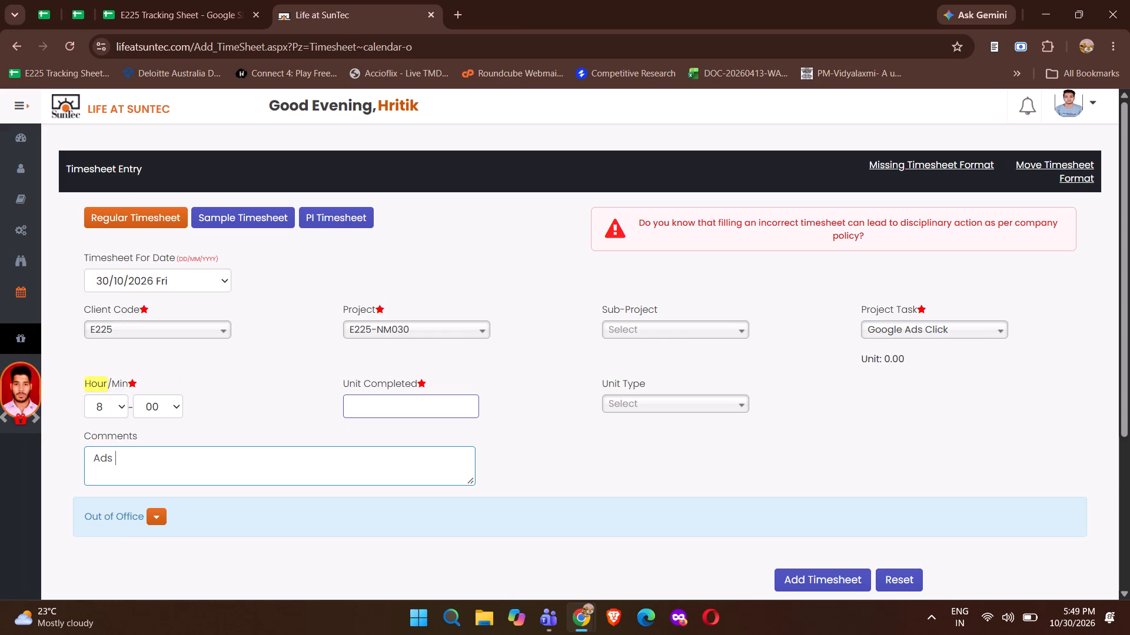
{"action": "type", "text": "Click -"}
{"action": "key", "text": "space"}
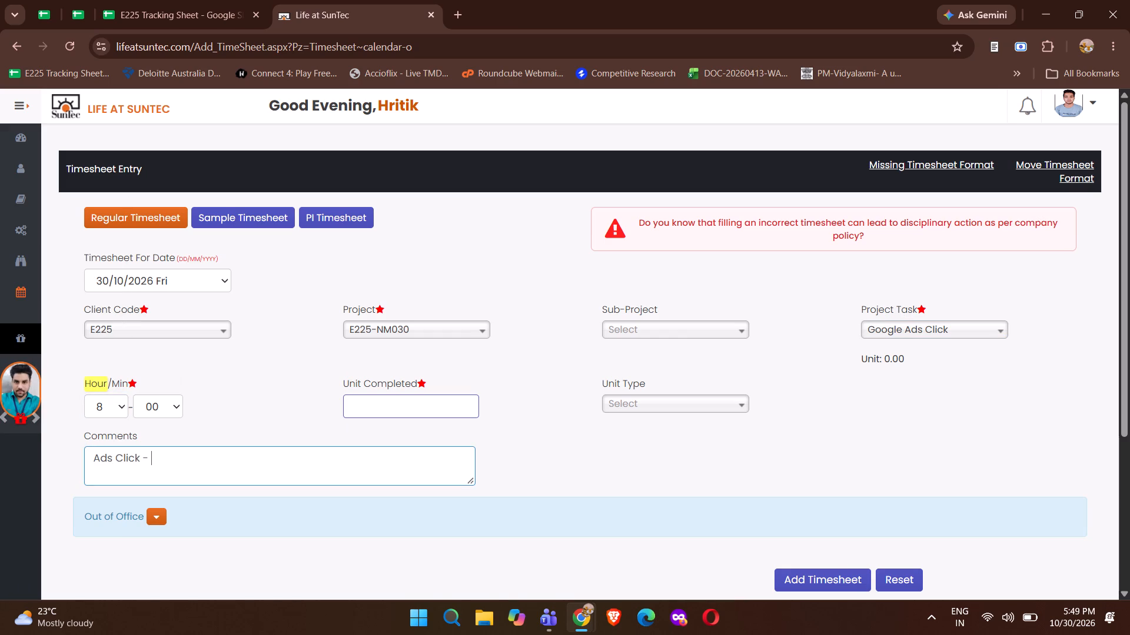
{"action": "key", "text": "ctrl+Tab"}
{"action": "key", "text": "ctrl+Tab"}
{"action": "key", "text": "ctrl+Tab"}
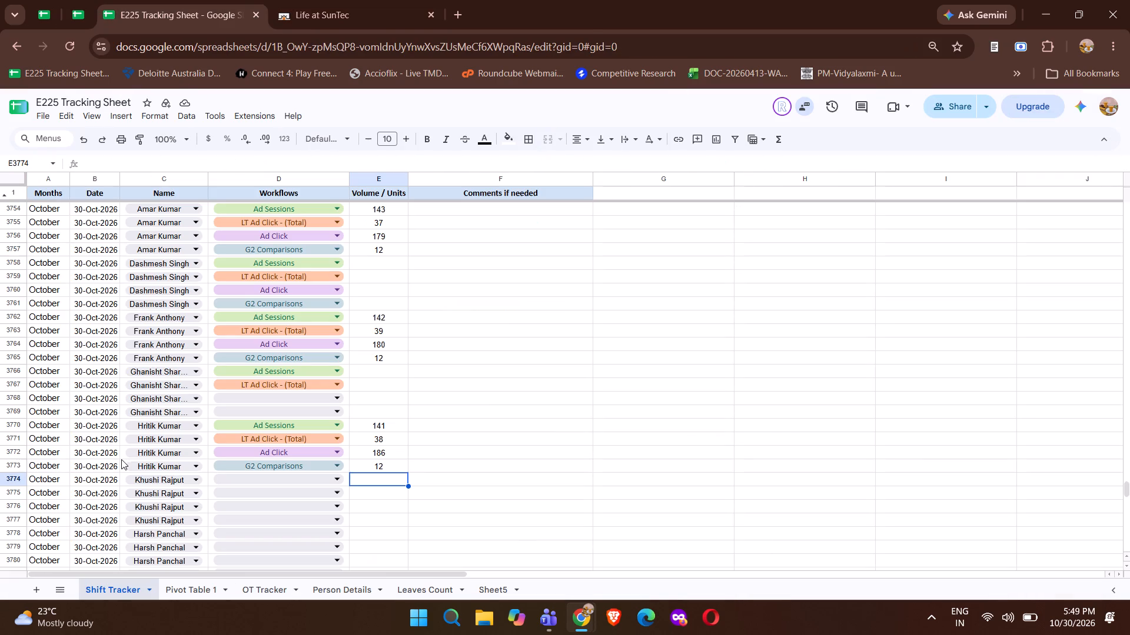
{"action": "key", "text": "ctrl+Tab"}
{"action": "type", "text": "186"}
{"action": "key", "text": "shift+Return"}
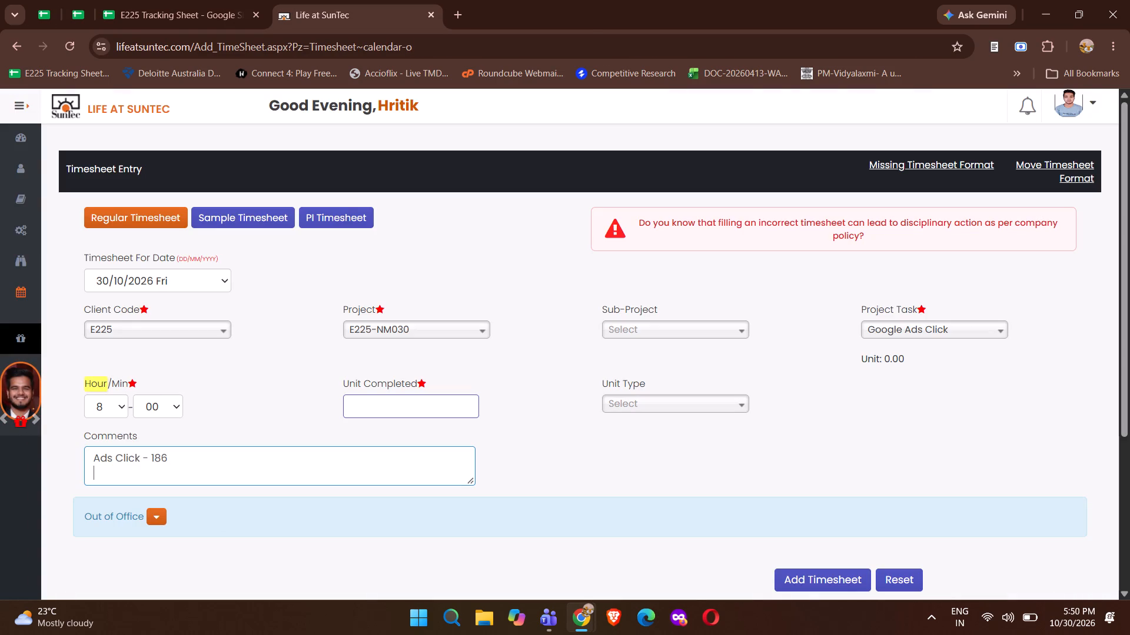
Begin the second comment line with the G2 workflow name.
{"action": "key", "text": "shift+g"}
{"action": "type", "text": "2"}
{"action": "key", "text": "space"}
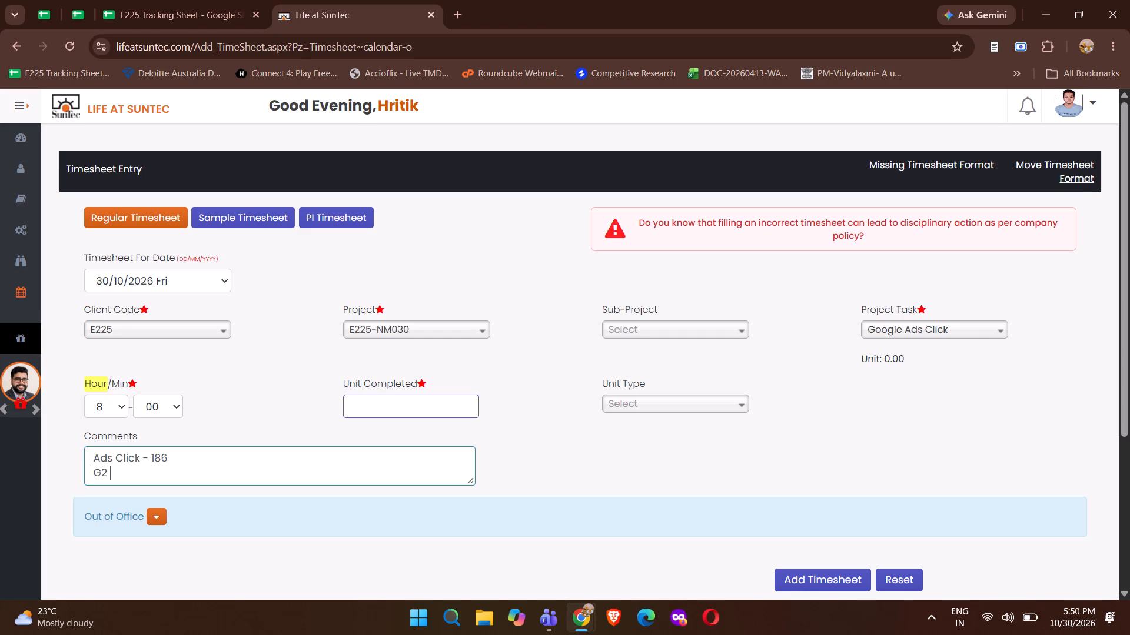
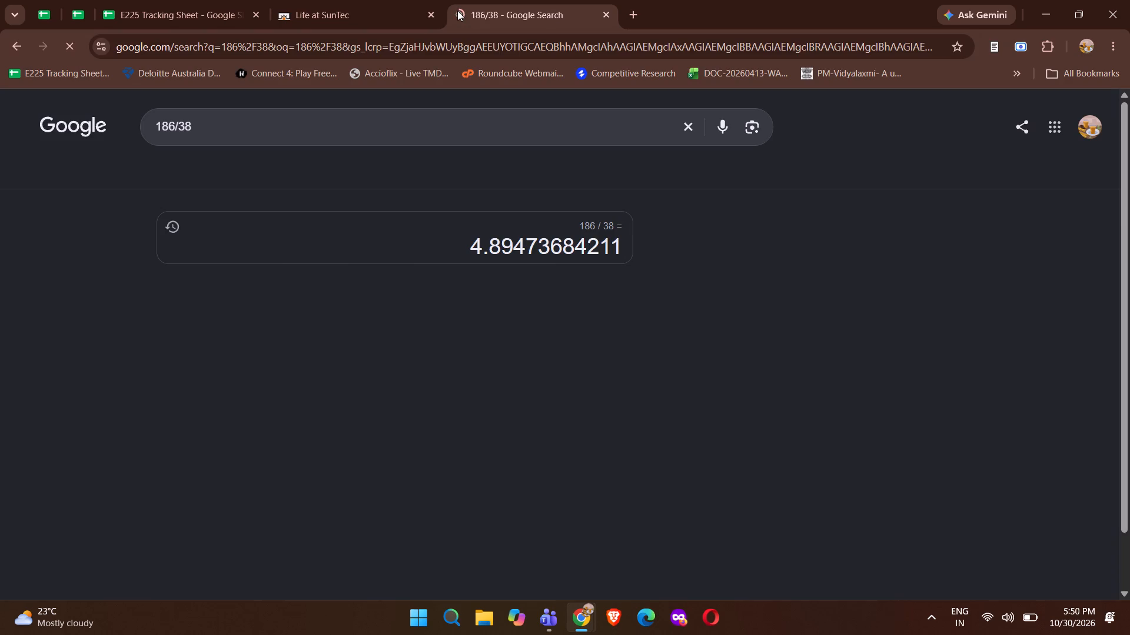
{"action": "left_click", "coordinate": [604, 17]}
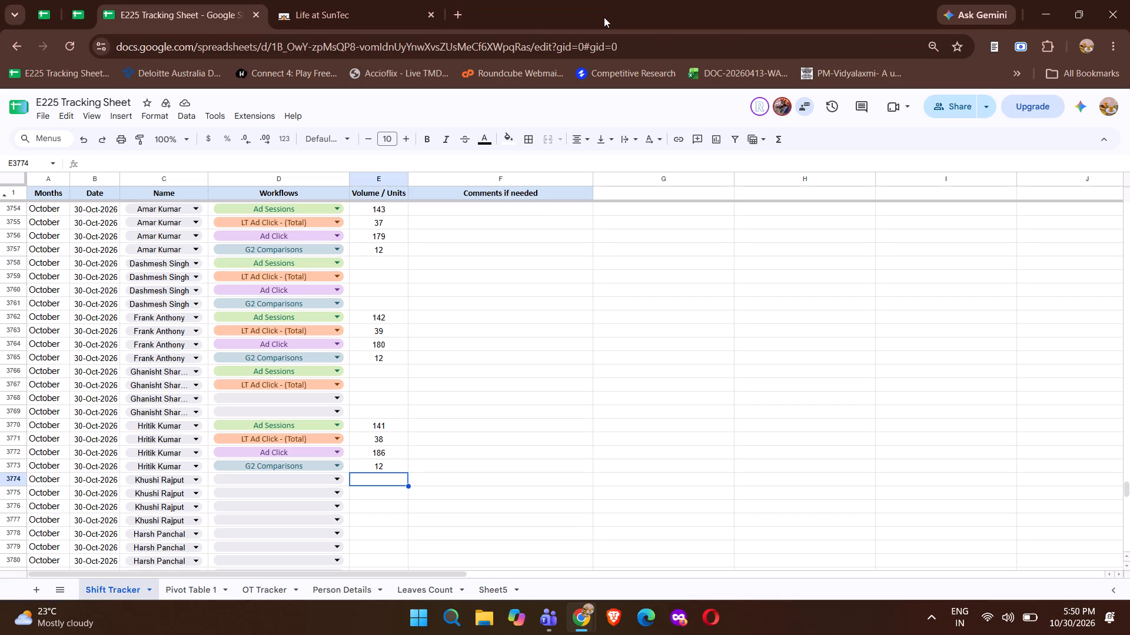
Set Unit Completed to 198 in the timesheet form and add the E225-NM030 entry to the 30/10/2026 timesheet.
{"action": "left_click", "coordinate": [268, 0]}
{"action": "left_click", "coordinate": [310, 0]}
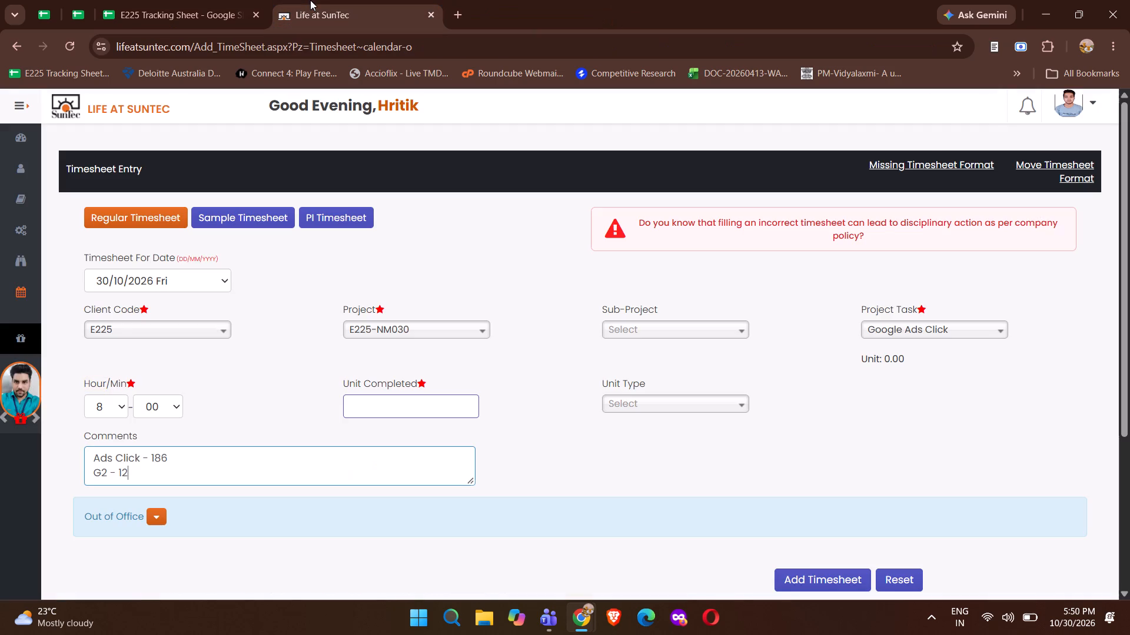
{"action": "left_click", "coordinate": [374, 404]}
{"action": "type", "text": "19"}
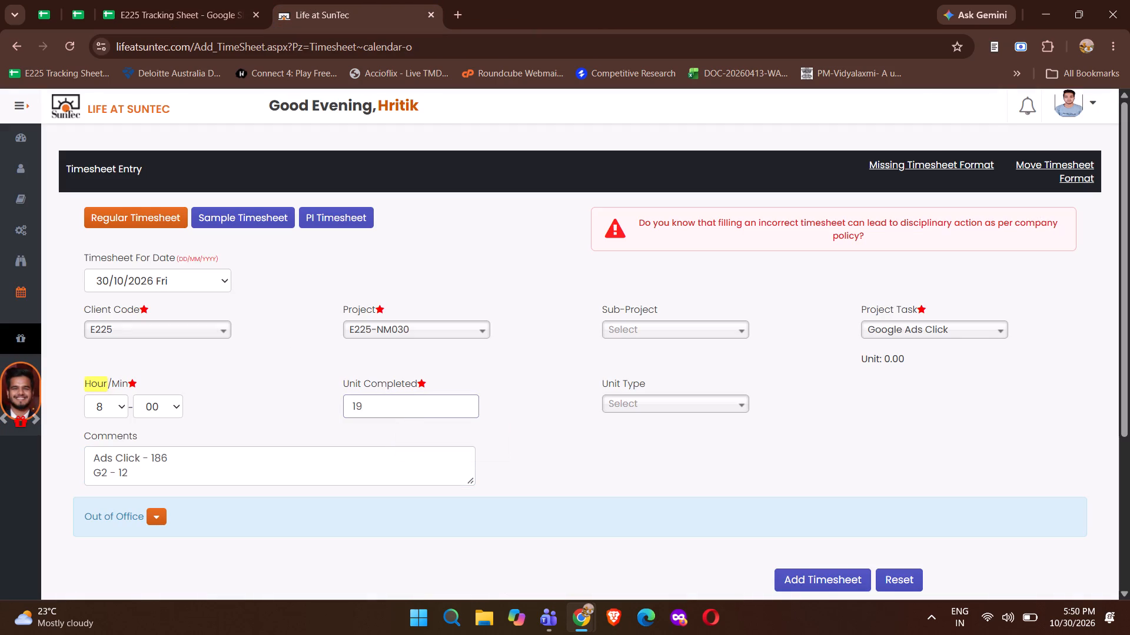
{"action": "key", "text": "8"}
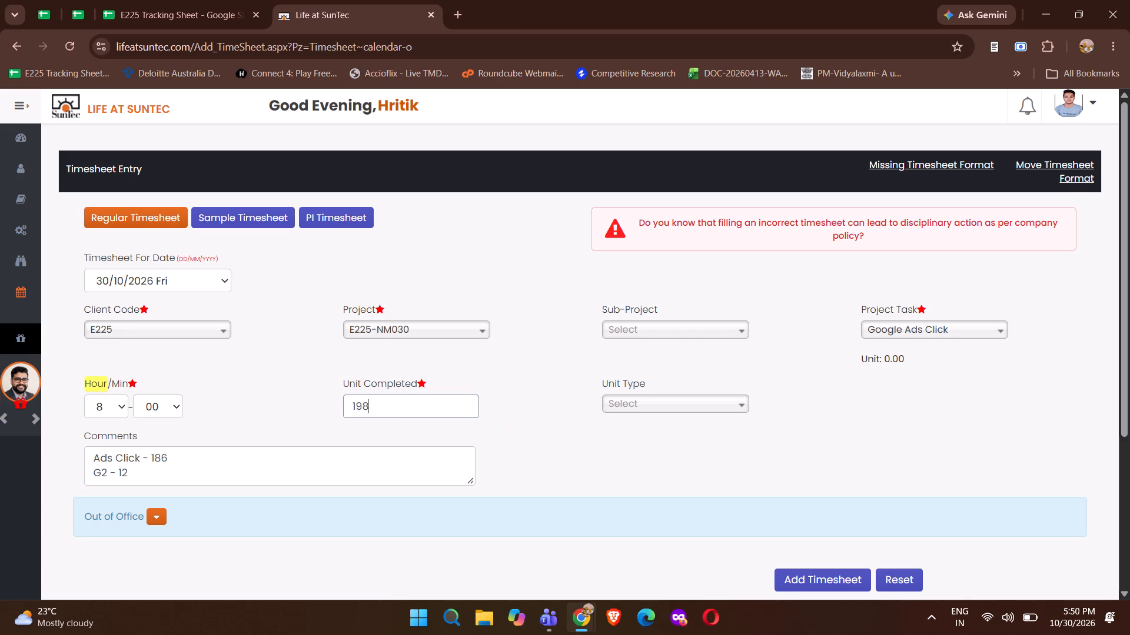
{"action": "left_click", "coordinate": [821, 573]}
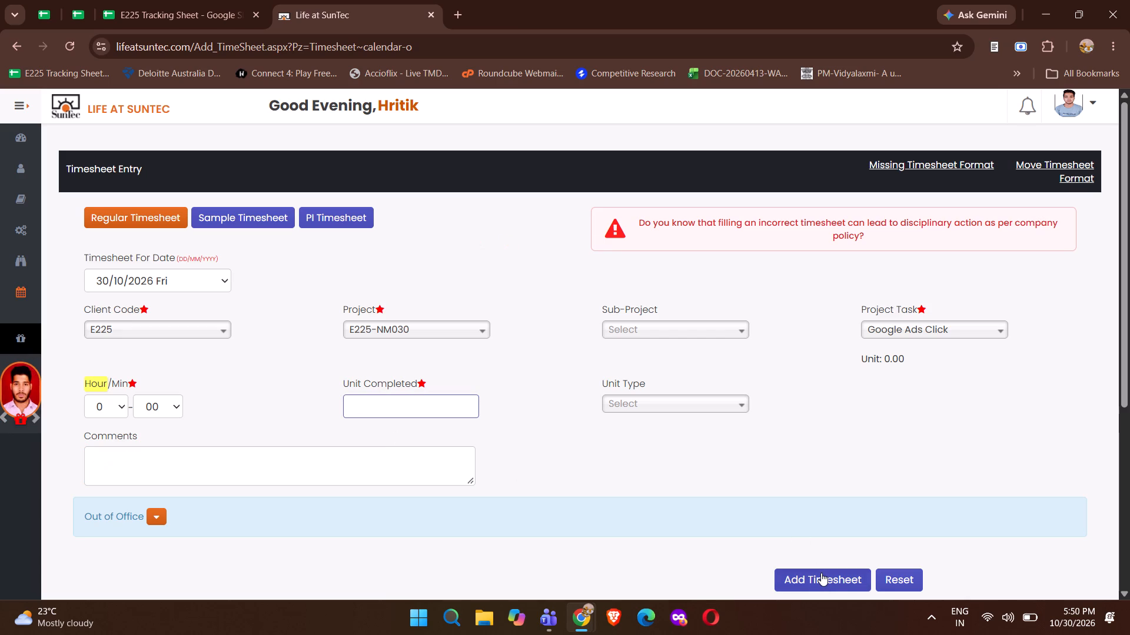
Submit the 30-Oct-2026 timesheet listing with the final save.
{"action": "scroll", "coordinate": [549, 423], "scroll_direction": "down", "scroll_amount": 3}
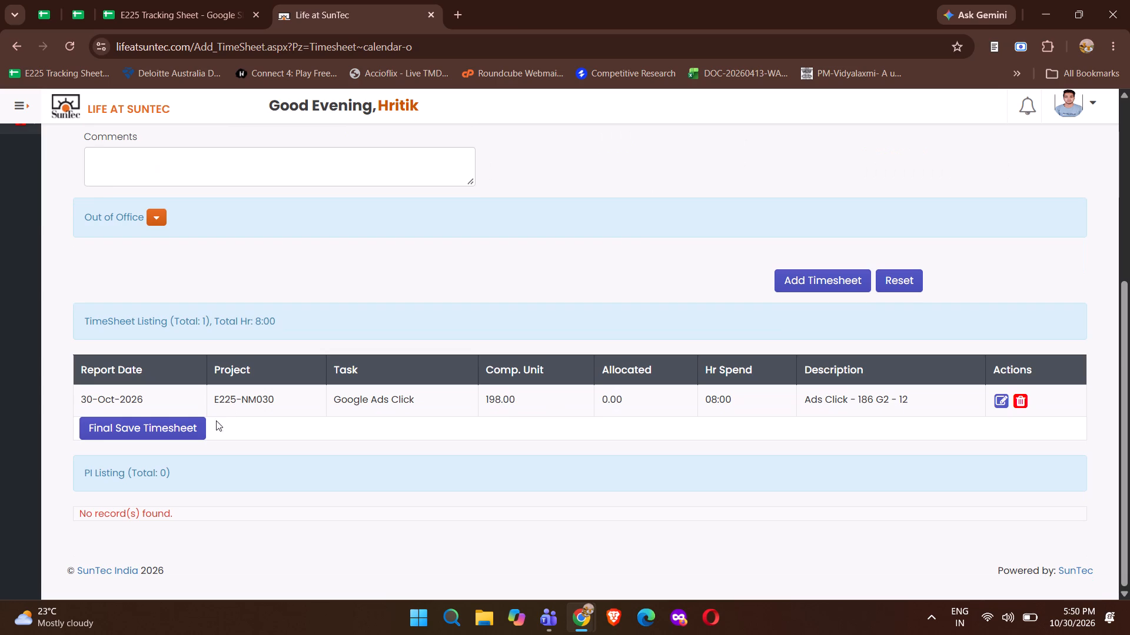
{"action": "left_click", "coordinate": [172, 426]}
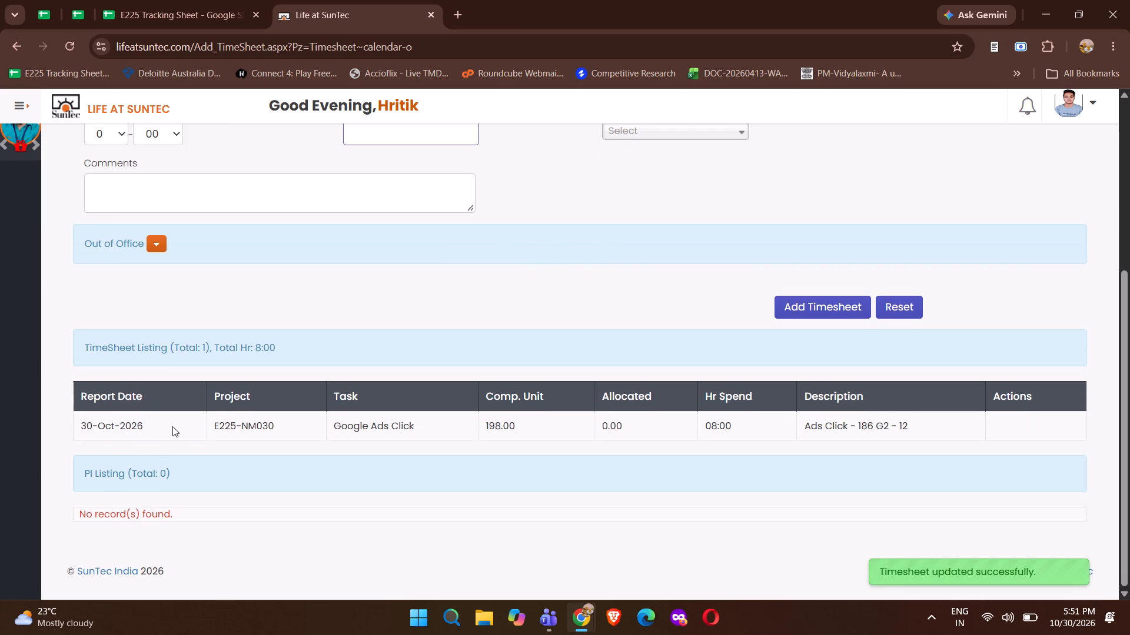
{"action": "scroll", "coordinate": [172, 426], "scroll_direction": "up", "scroll_amount": 2}
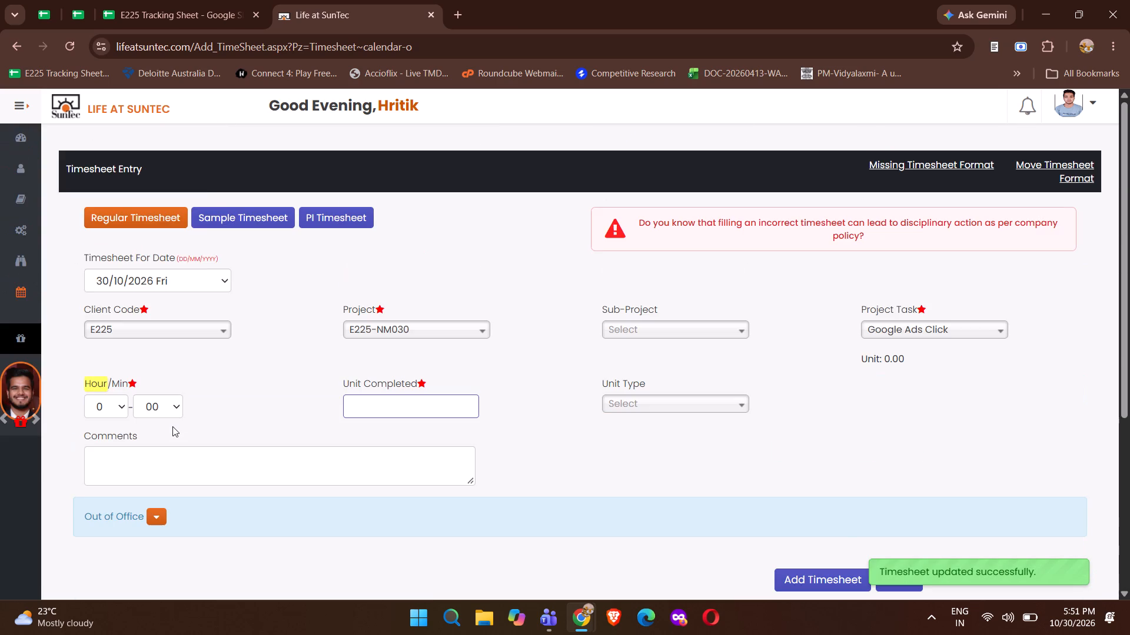
Open the portal dashboard, then close the Life at SunTec page and the E225 Tracking Sheet.
{"action": "left_click", "coordinate": [16, 138]}
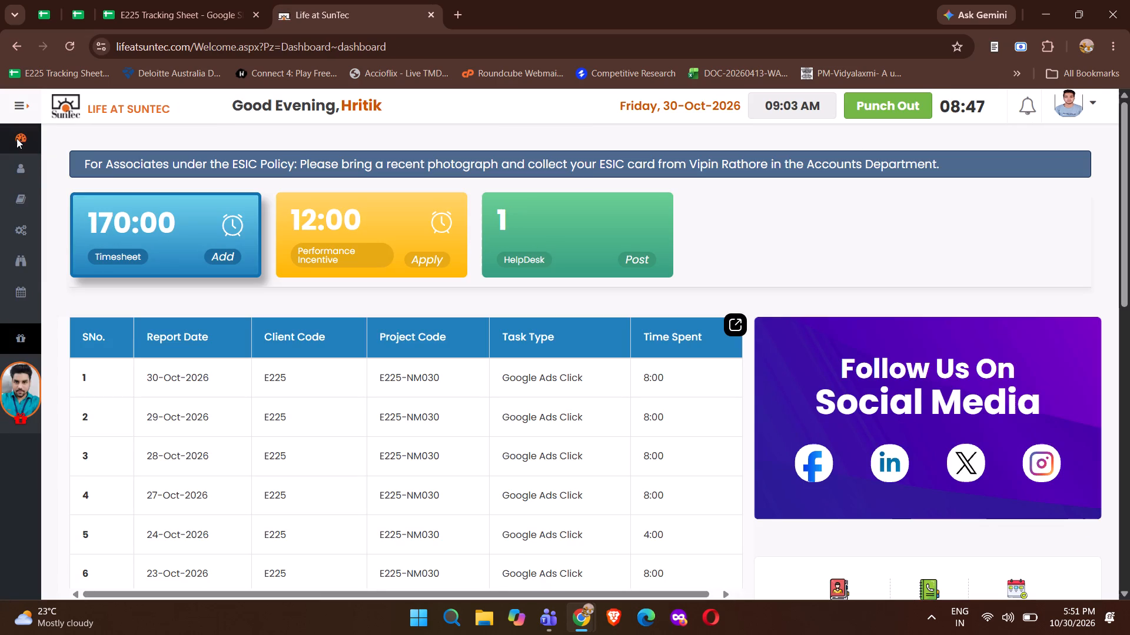
{"action": "key", "text": "ctrl+w"}
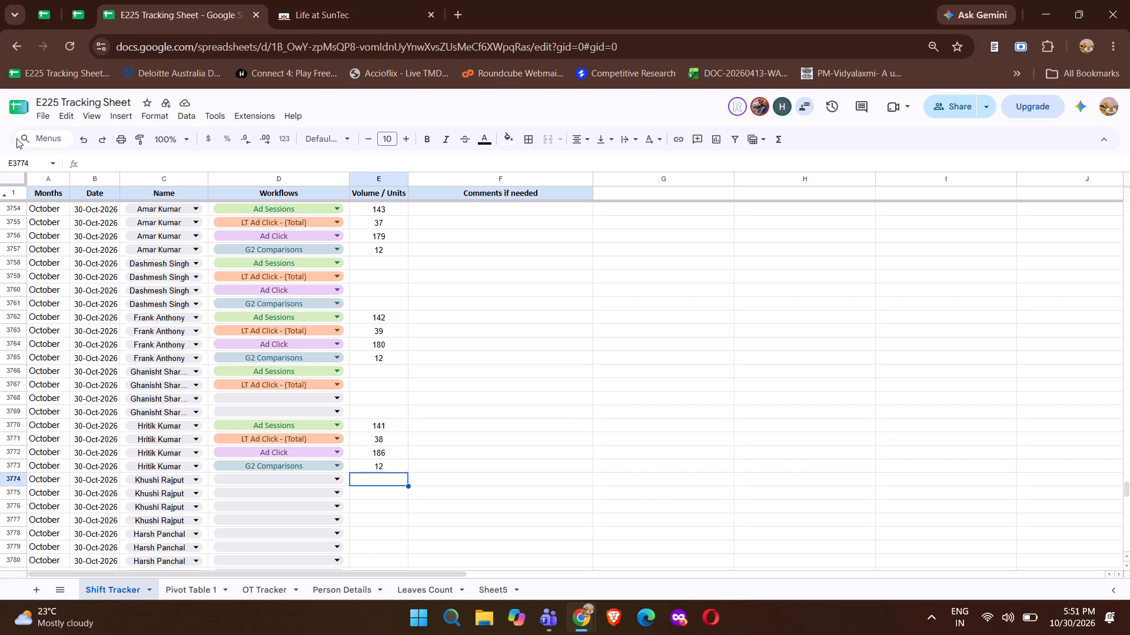
{"action": "key", "text": "ctrl+w"}
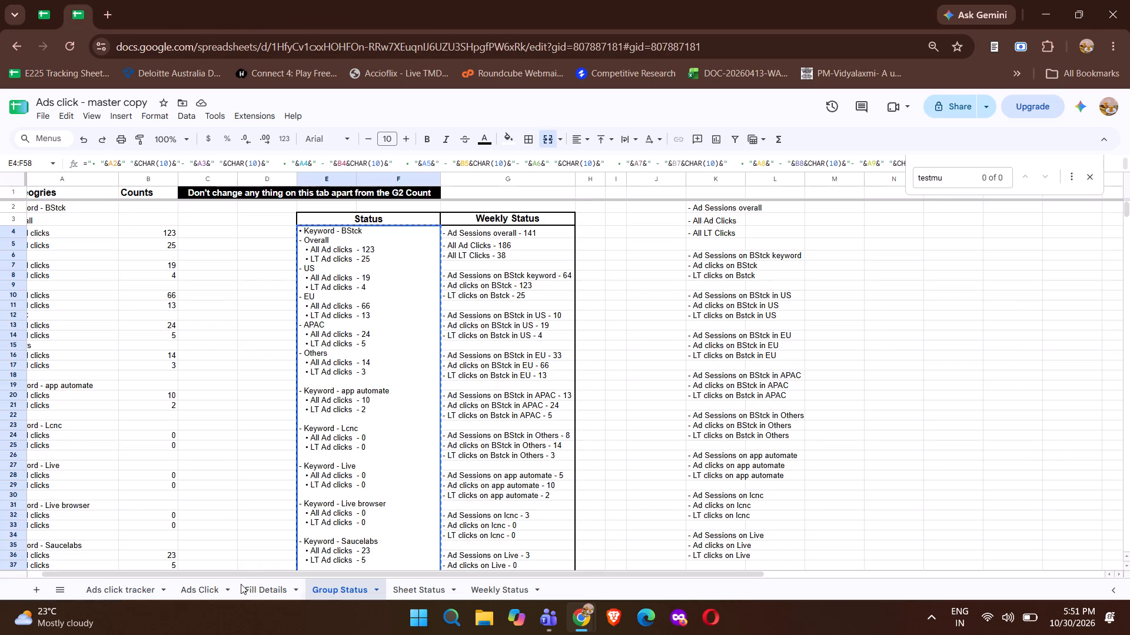
Copy all 30-Oct-26 counts from the master copy's Ads click tracker into the task Test spreadsheet's Ads Clicked Tracker as values from TM3.
{"action": "left_click", "coordinate": [192, 598]}
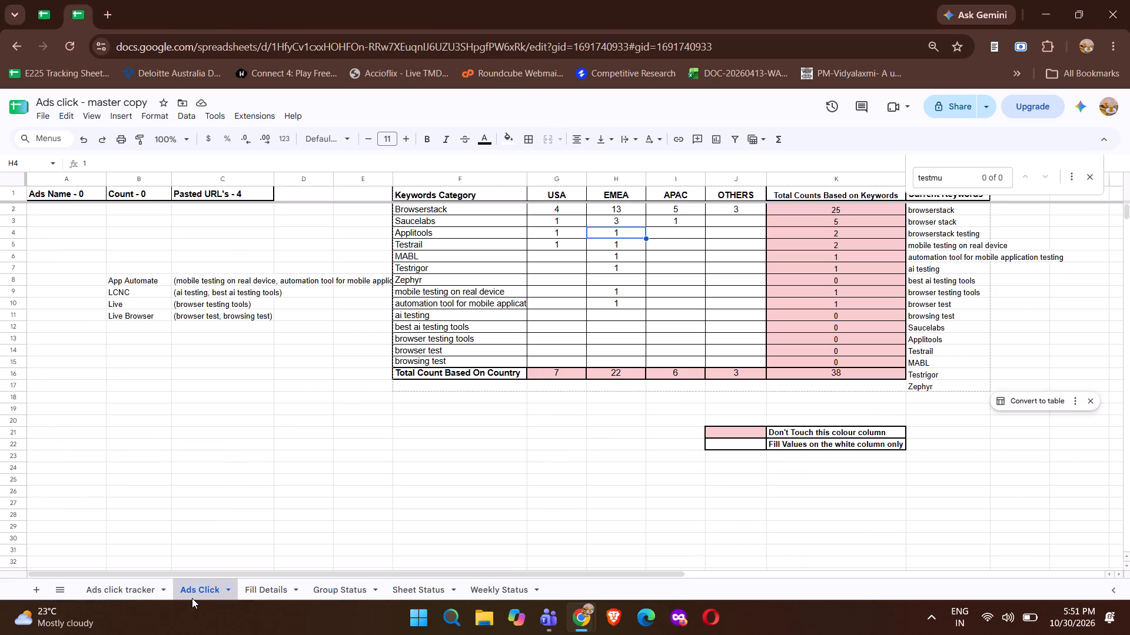
{"action": "left_click", "coordinate": [114, 584]}
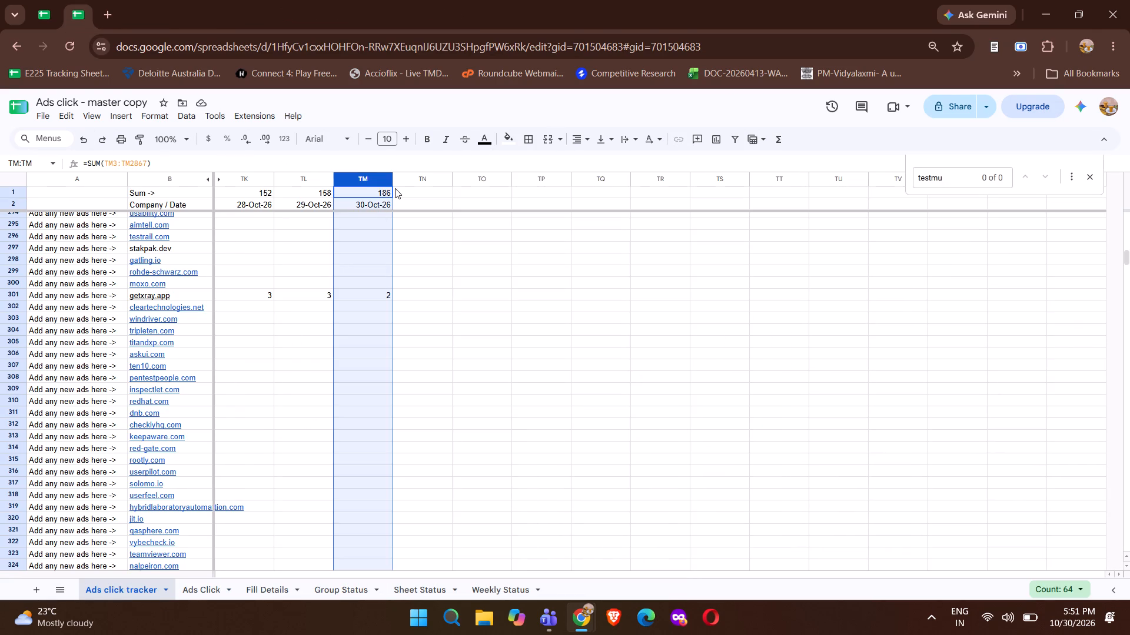
{"action": "left_click", "coordinate": [361, 206]}
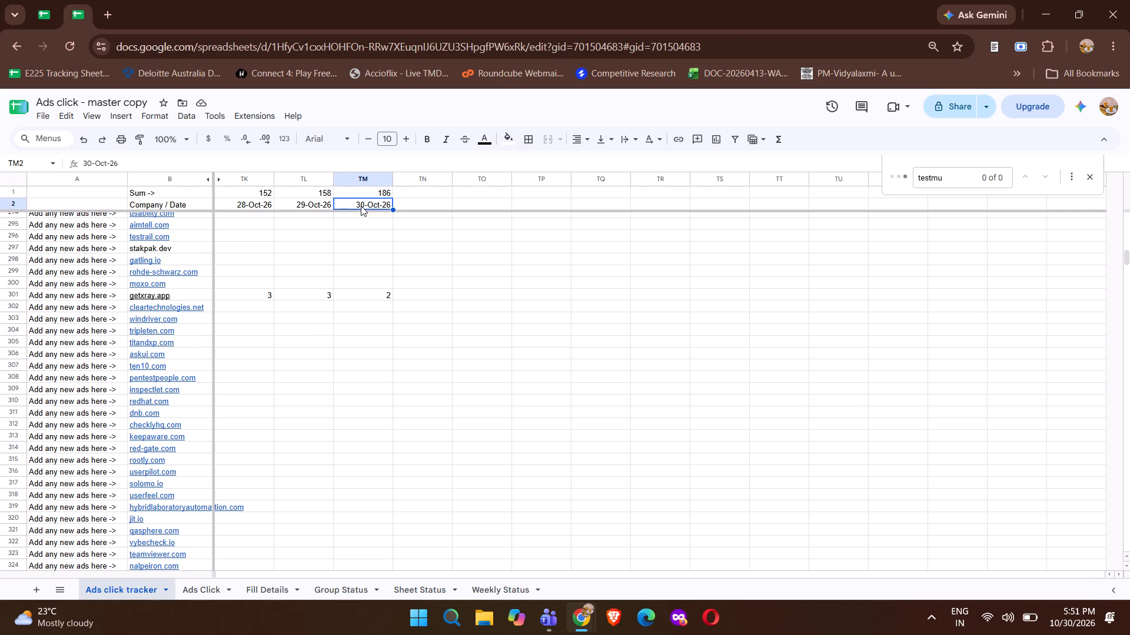
{"action": "key", "text": "Down"}
{"action": "key", "text": "ctrl+shift+Down"}
{"action": "key", "text": "ctrl+shift+Down"}
{"action": "key", "text": "ctrl+shift+Down"}
{"action": "key", "text": "ctrl+shift+Down"}
{"action": "key", "text": "ctrl+shift+Down"}
{"action": "key", "text": "ctrl+shift+Down"}
{"action": "key", "text": "ctrl+shift+Down"}
{"action": "key", "text": "ctrl+shift+Down"}
{"action": "key", "text": "ctrl+shift+Down"}
{"action": "key", "text": "ctrl+shift+Down"}
{"action": "key", "text": "ctrl+shift+Down"}
{"action": "key", "text": "ctrl+shift+Down"}
{"action": "key", "text": "ctrl+shift+Down"}
{"action": "key", "text": "ctrl+shift+Down"}
{"action": "key", "text": "ctrl+shift+Down"}
{"action": "key", "text": "ctrl+shift+Down"}
{"action": "key", "text": "ctrl+shift+Down"}
{"action": "key", "text": "ctrl+shift+Down"}
{"action": "key", "text": "ctrl+shift+Down"}
{"action": "key", "text": "ctrl+shift+Down"}
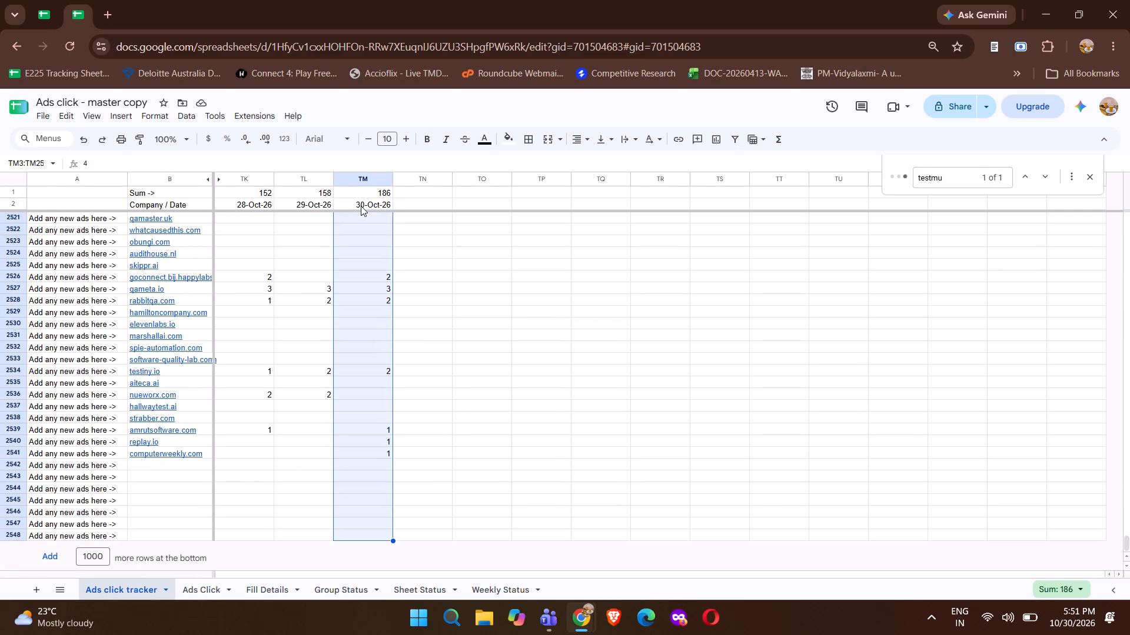
{"action": "key", "text": "ctrl+c"}
{"action": "key", "text": "ctrl+Tab"}
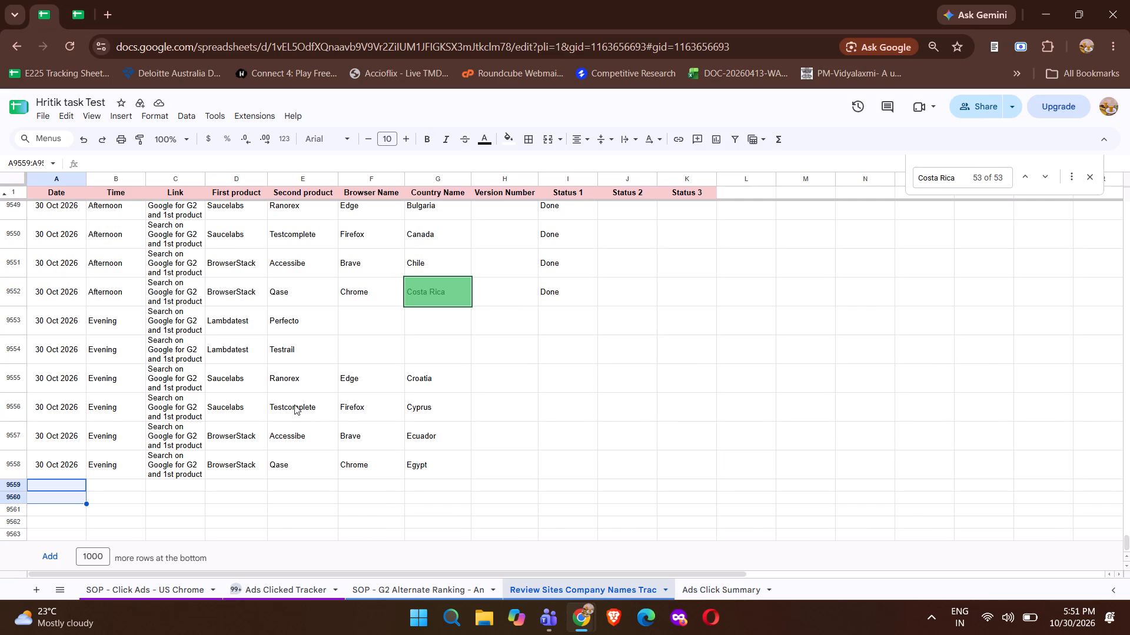
{"action": "left_click", "coordinate": [258, 586]}
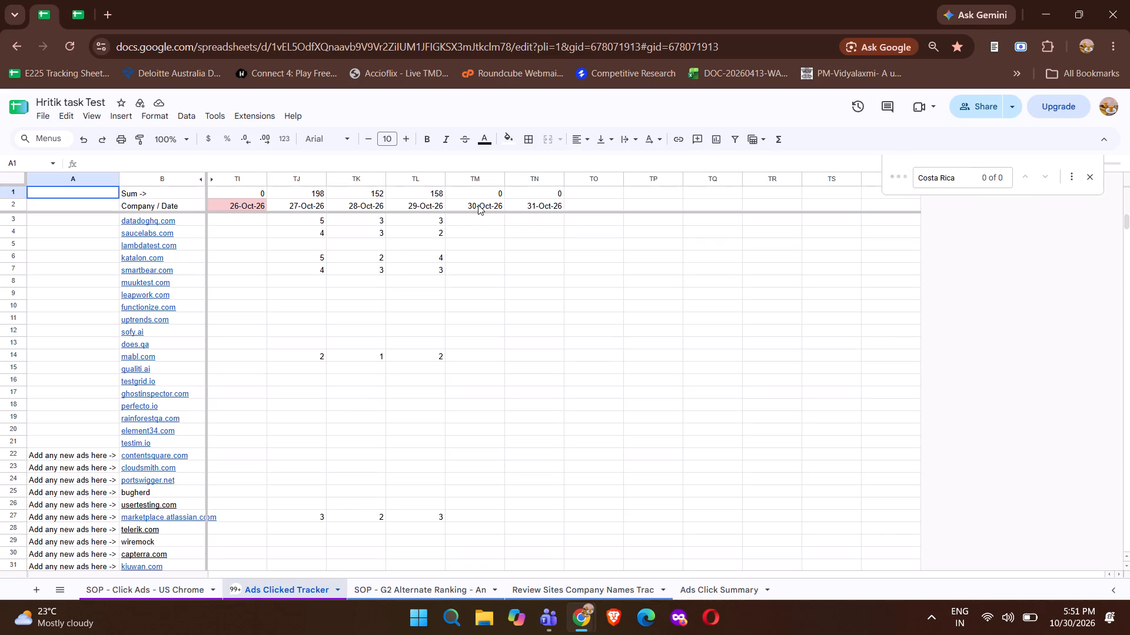
{"action": "left_click", "coordinate": [481, 203]}
{"action": "key", "text": "Down"}
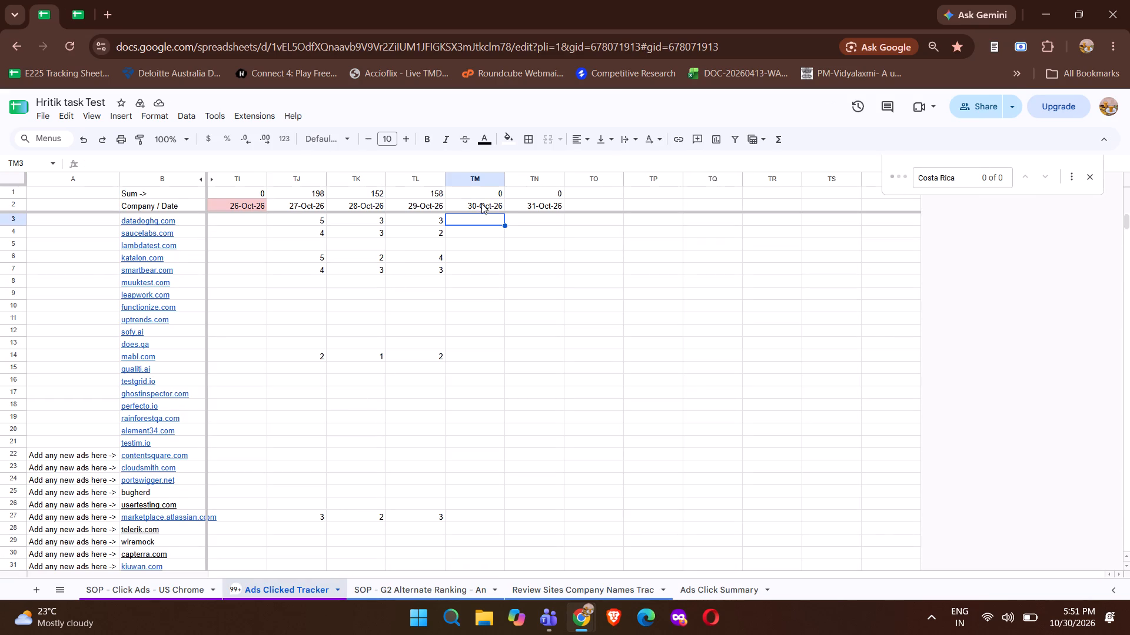
{"action": "key", "text": "ctrl+shift+v"}
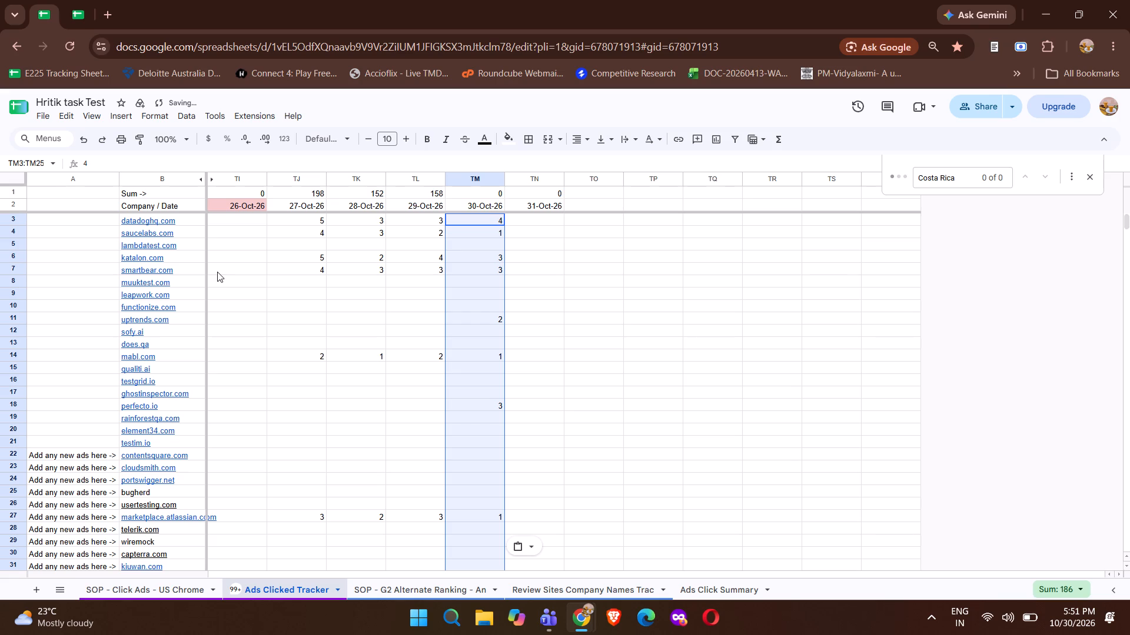
Add replay.io and computerweekly.com from the master copy below amrutsoftware.com in the Ads Clicked Tracker, locating the place by searching for amrutsoftware.com.
{"action": "left_click", "coordinate": [157, 278]}
{"action": "key", "text": "ctrl+Down"}
{"action": "key", "text": "Down"}
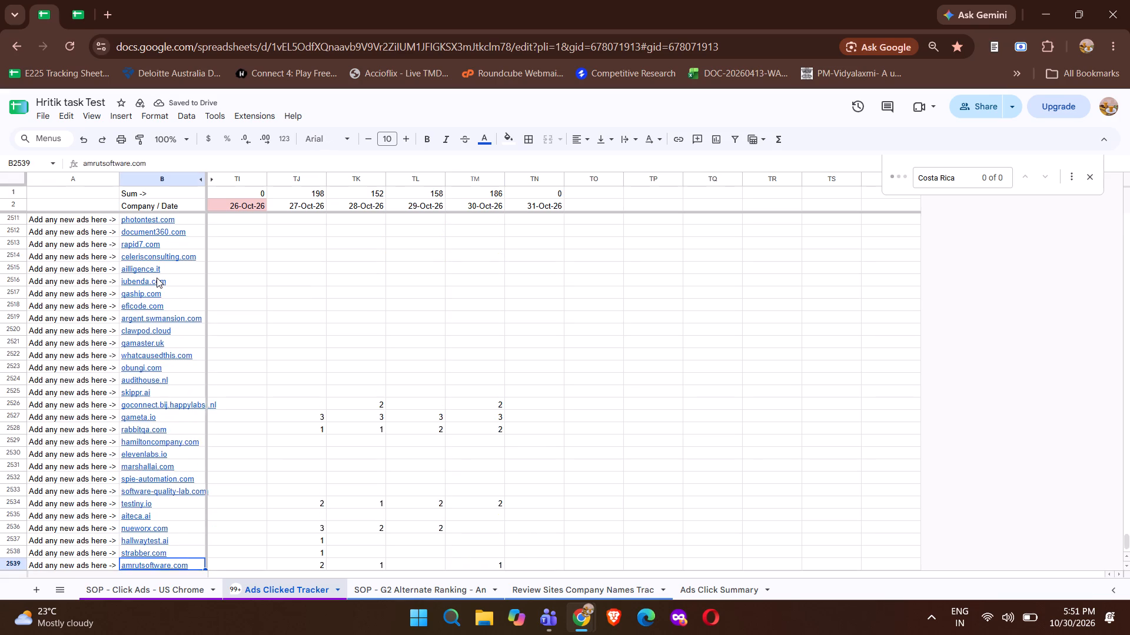
{"action": "key", "text": "Up"}
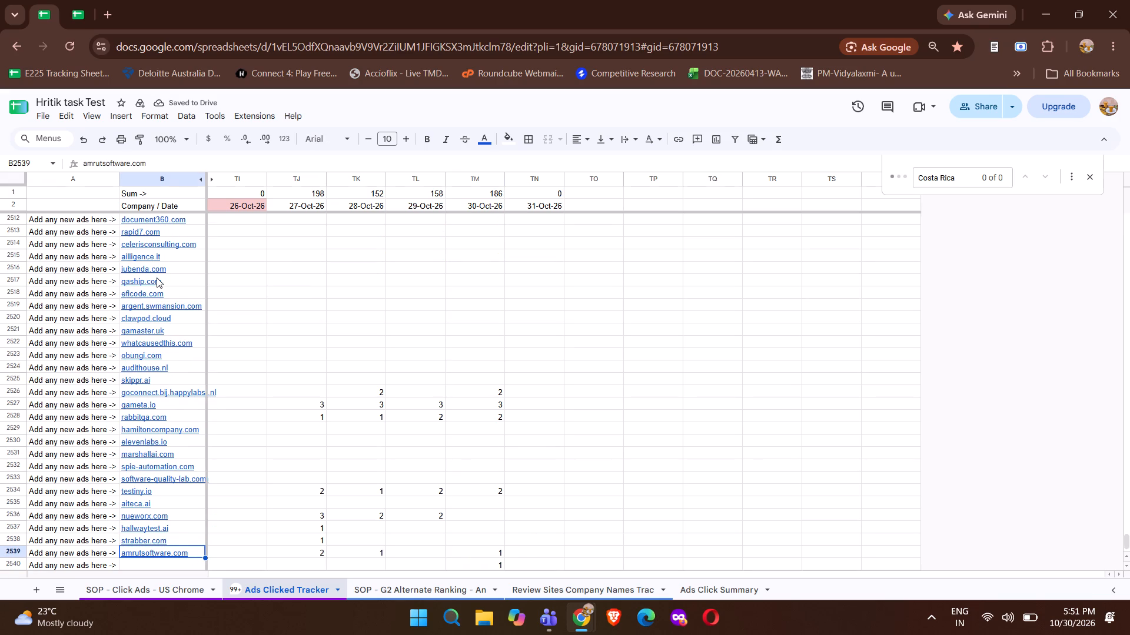
{"action": "key", "text": "ctrl+c"}
{"action": "key", "text": "ctrl+Tab"}
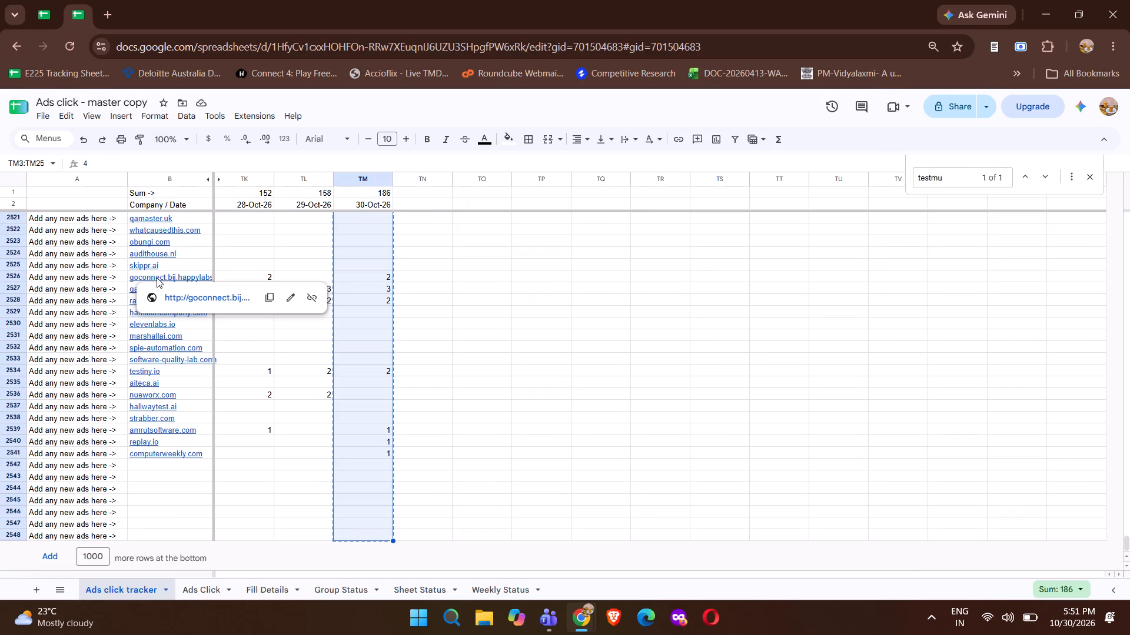
{"action": "key", "text": "ctrl+f"}
{"action": "key", "text": "ctrl+v"}
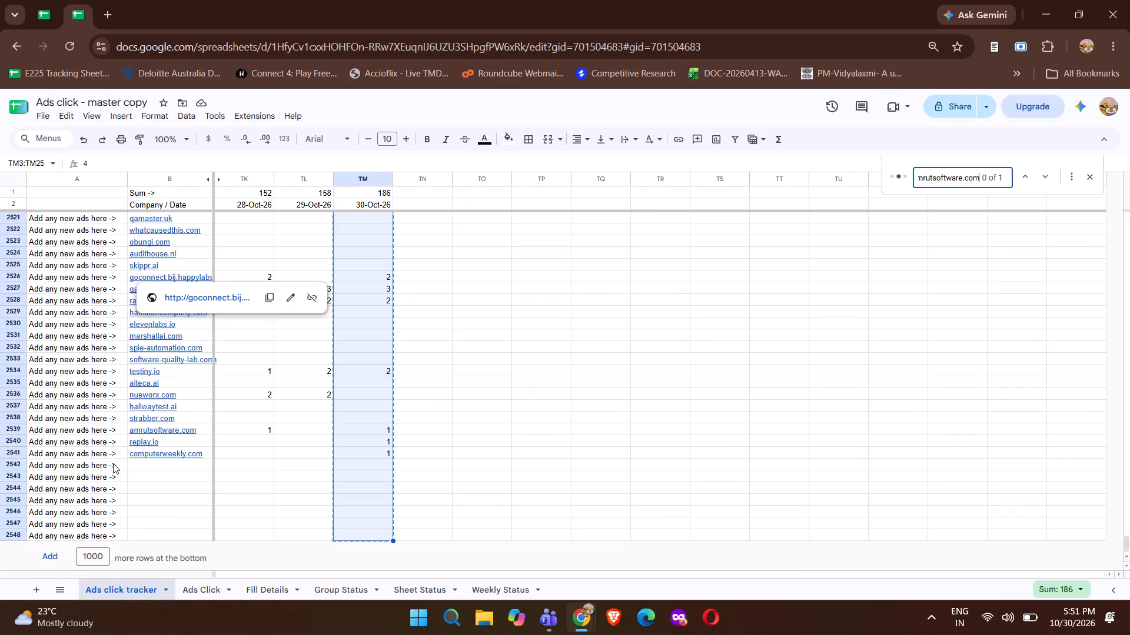
{"action": "left_click", "coordinate": [158, 438]}
{"action": "key", "text": "shift+Down"}
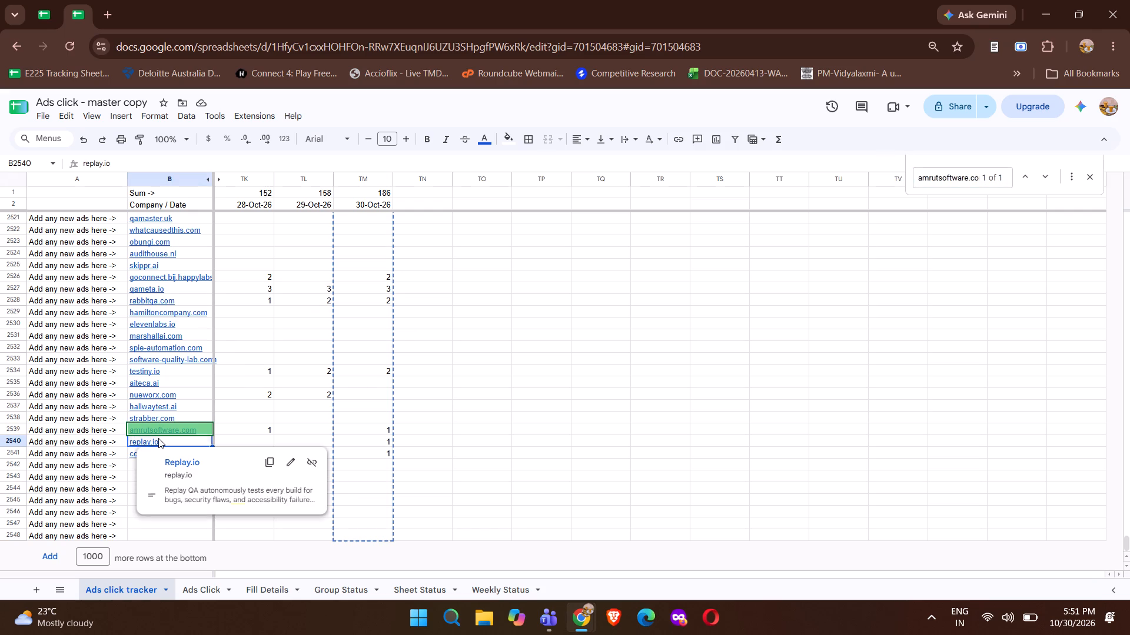
{"action": "key", "text": "ctrl+c"}
{"action": "key", "text": "ctrl+Tab"}
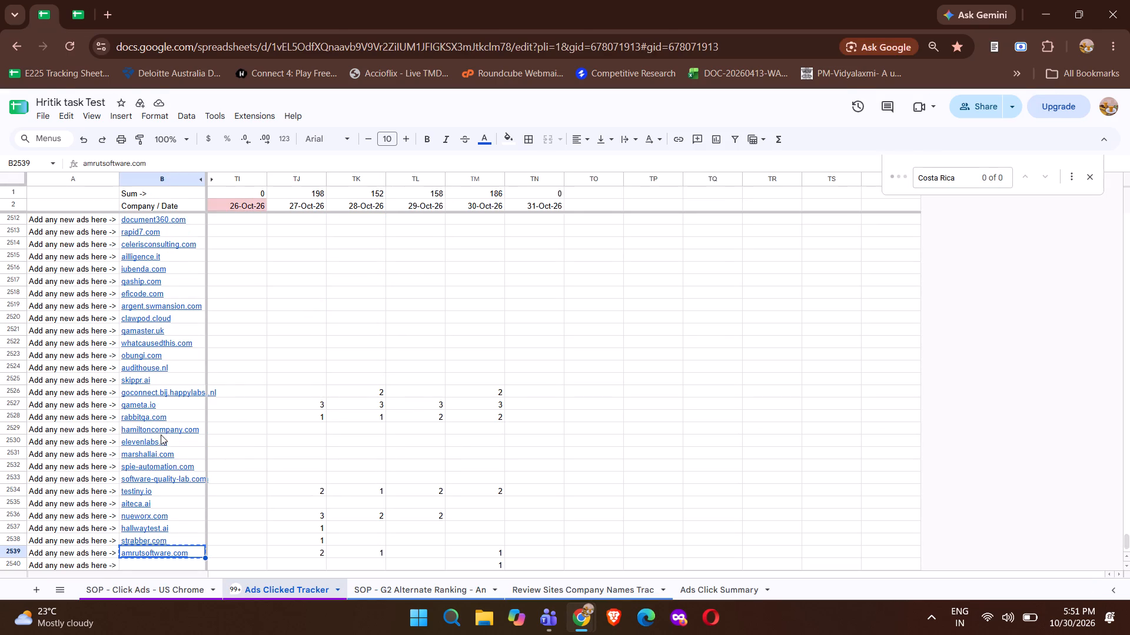
{"action": "scroll", "coordinate": [165, 442], "scroll_direction": "down", "scroll_amount": 3}
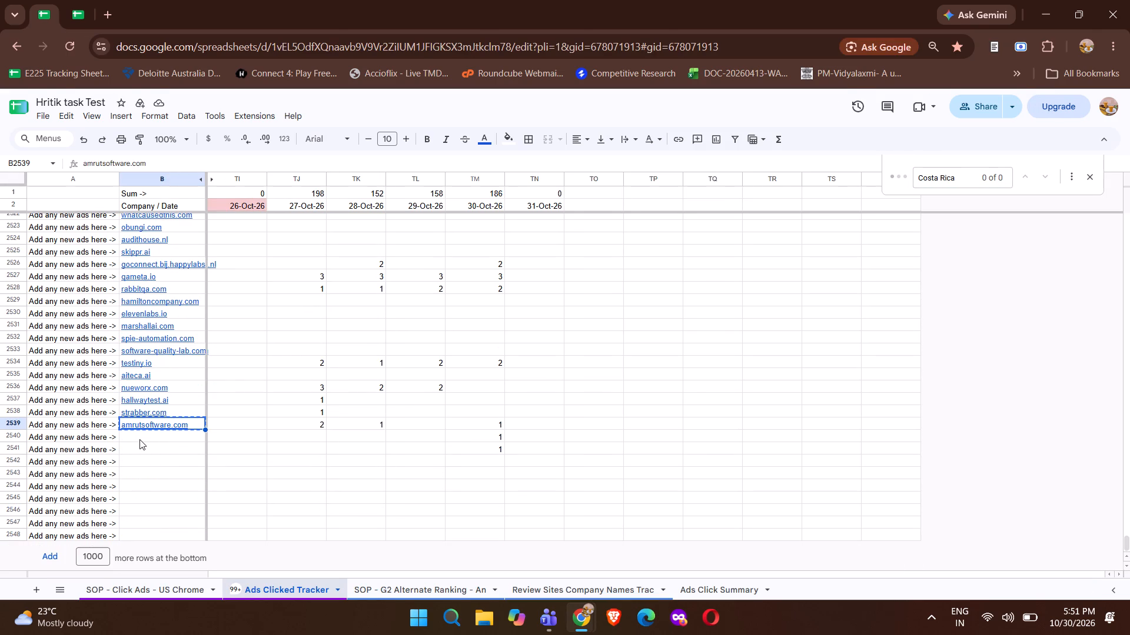
{"action": "left_click", "coordinate": [139, 439]}
{"action": "key", "text": "ctrl+v"}
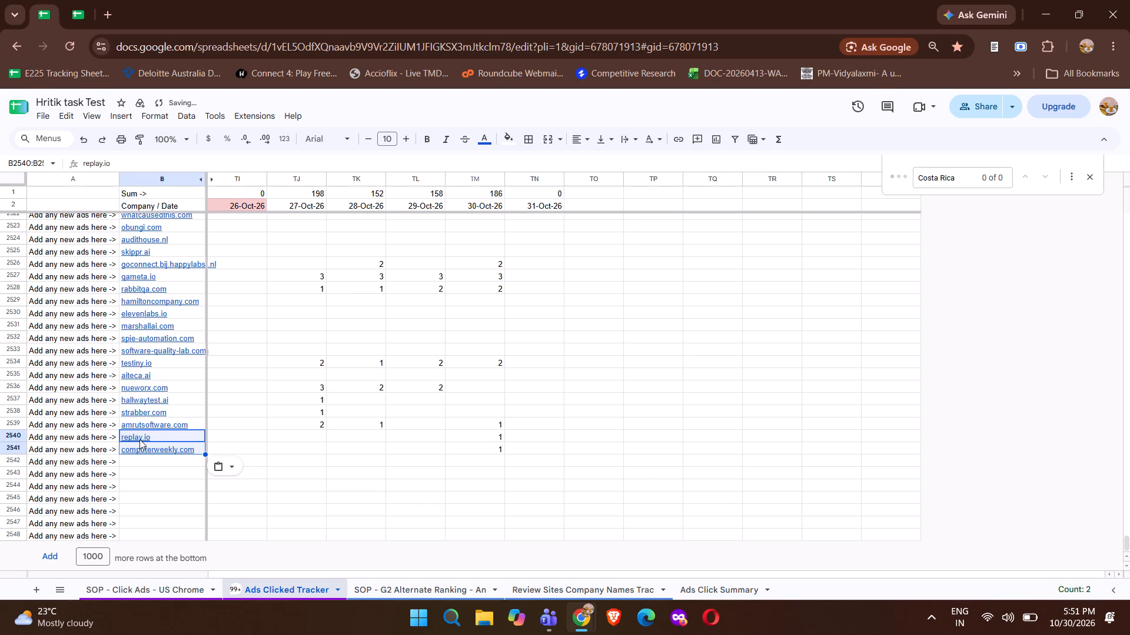
Copy the master copy's Weekly Status list (G4:G68) from Group Status into the 30-Oct-2026 column of its Weekly Status sheet as values from E2.
{"action": "key", "text": "ctrl+Tab"}
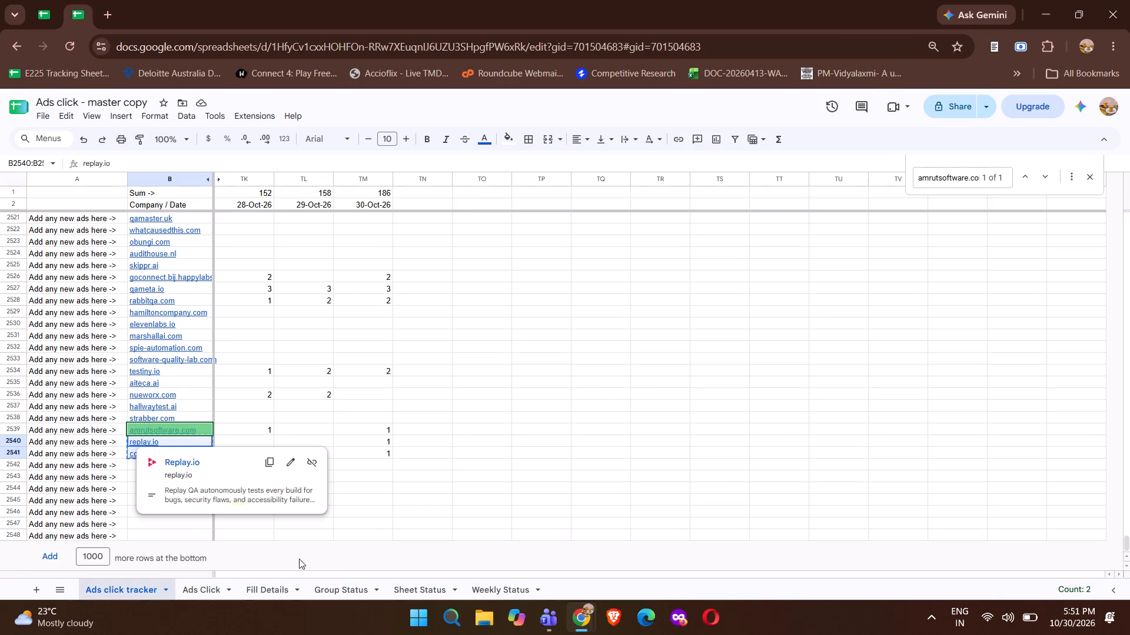
{"action": "left_click", "coordinate": [210, 587]}
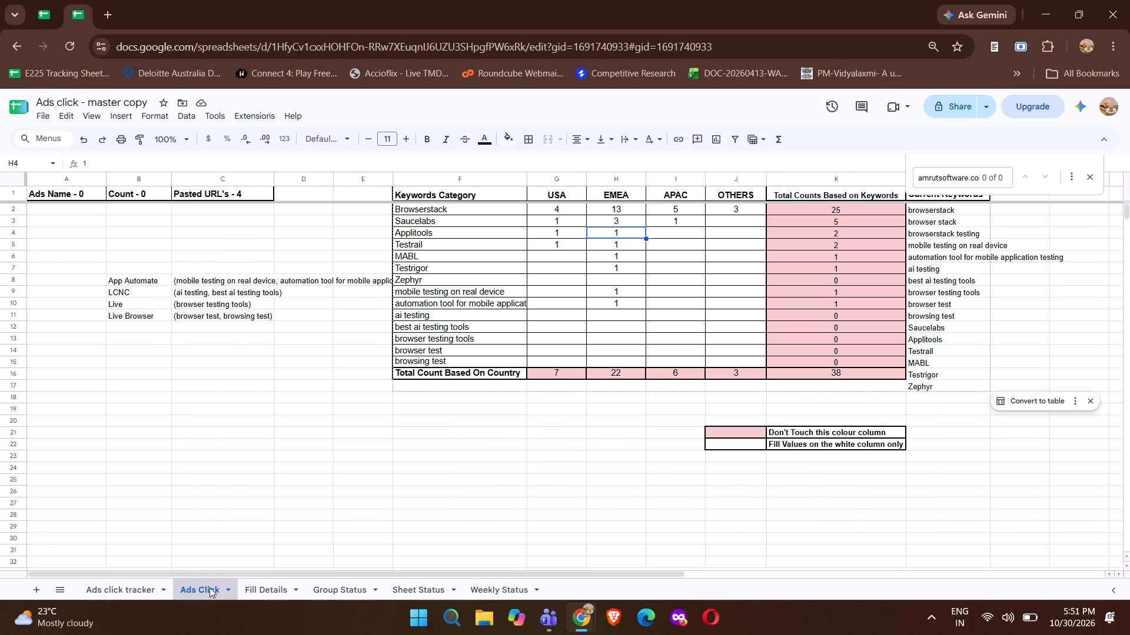
{"action": "left_click", "coordinate": [264, 591]}
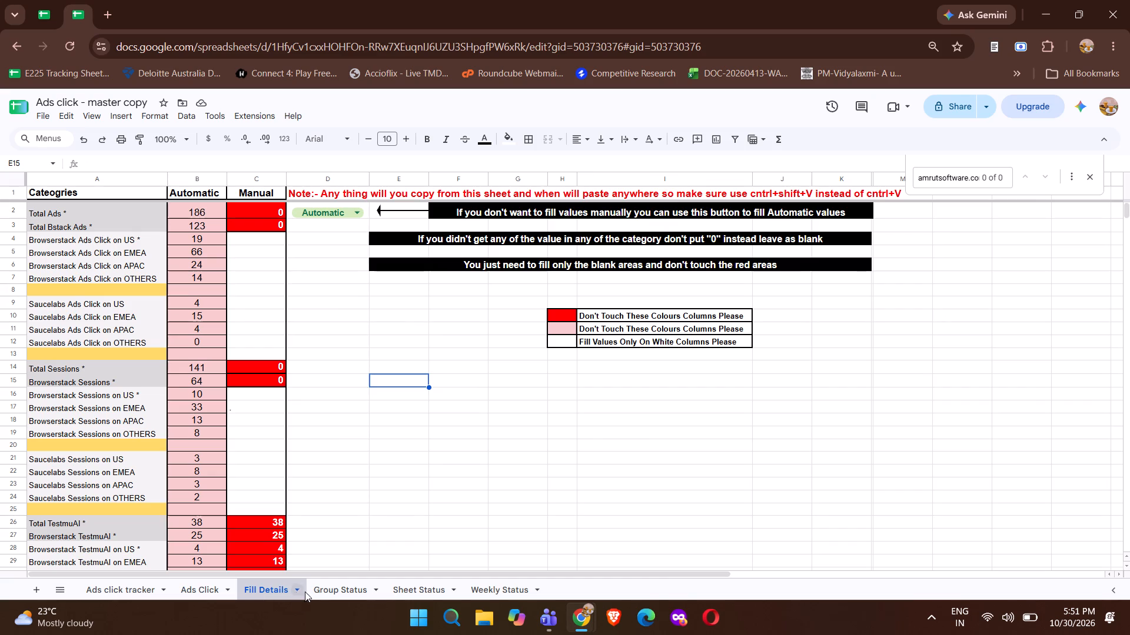
{"action": "left_click", "coordinate": [324, 592]}
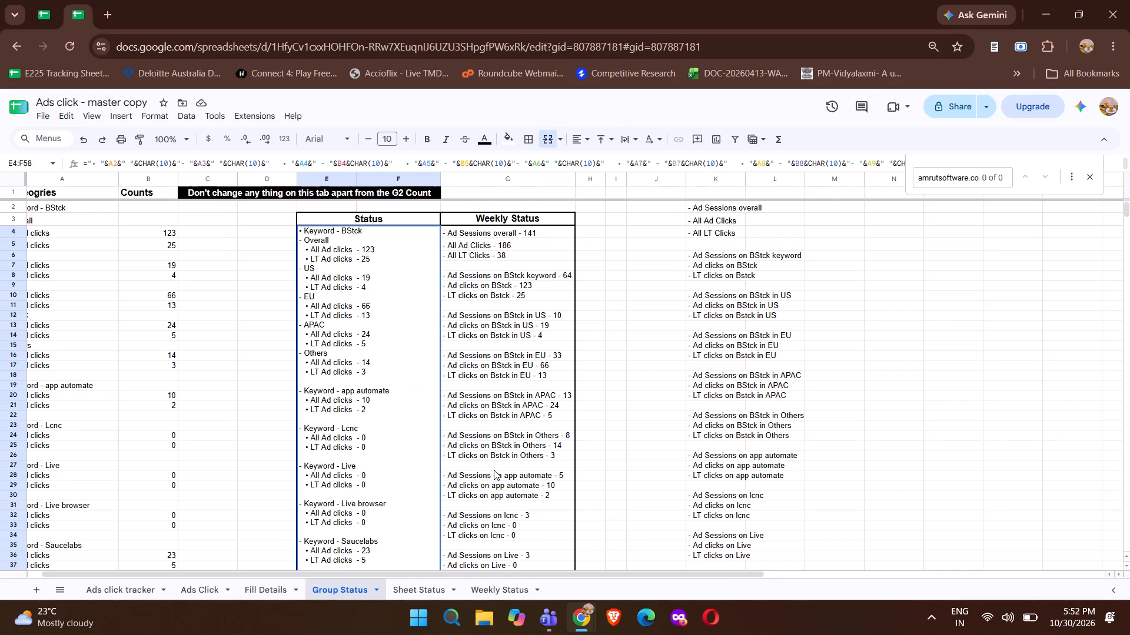
{"action": "left_click", "coordinate": [494, 470]}
{"action": "key", "text": "ctrl+c"}
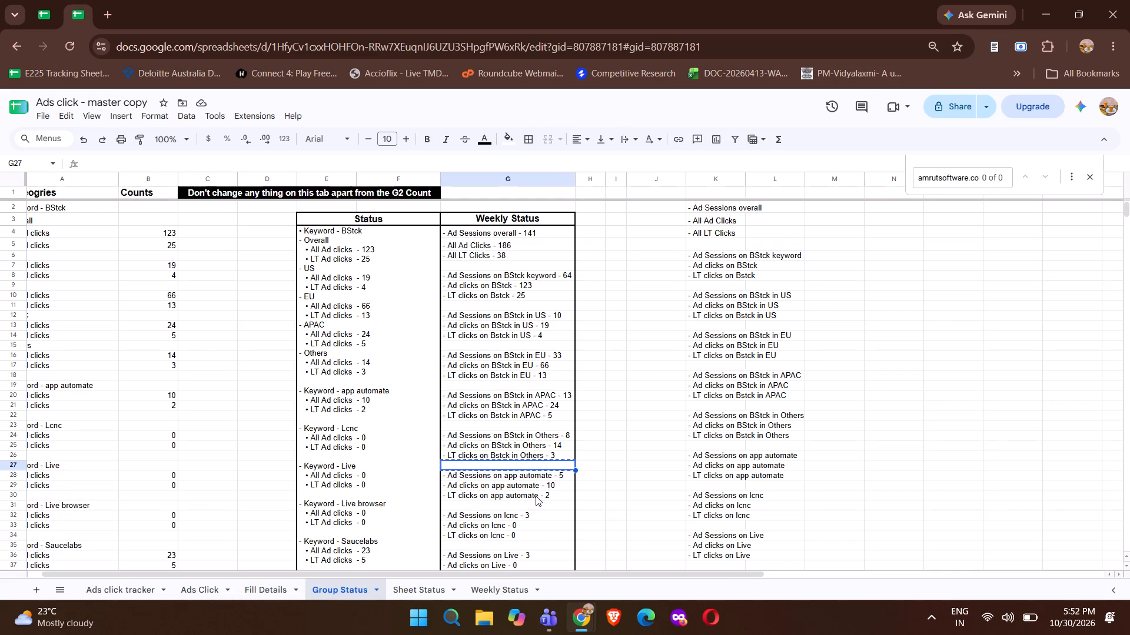
{"action": "left_click", "coordinate": [581, 478]}
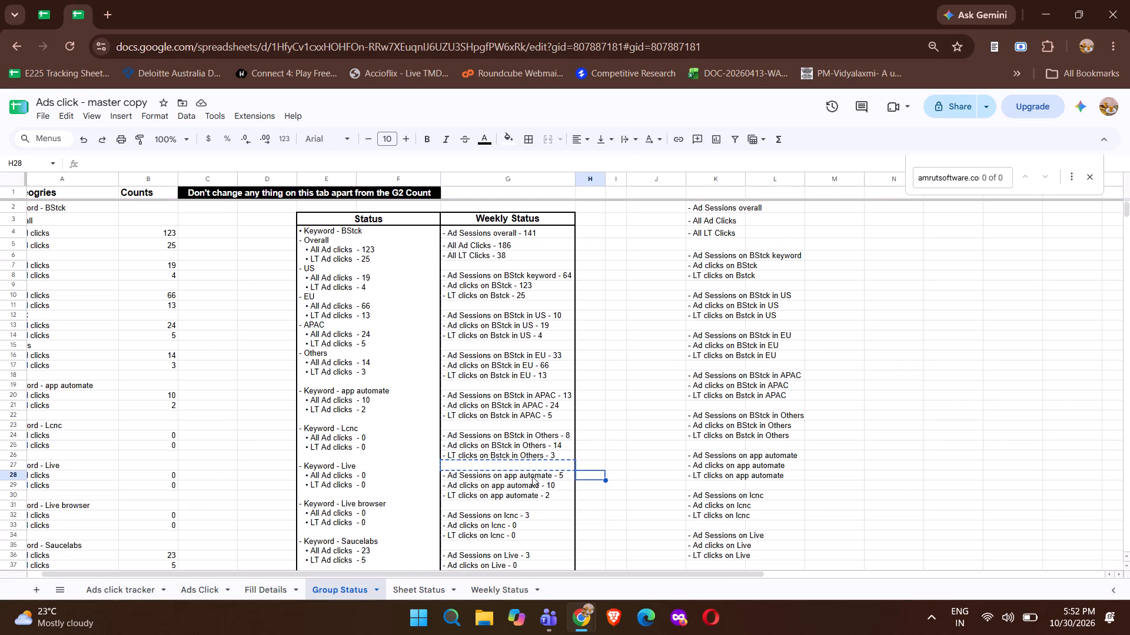
{"action": "left_click", "coordinate": [529, 476]}
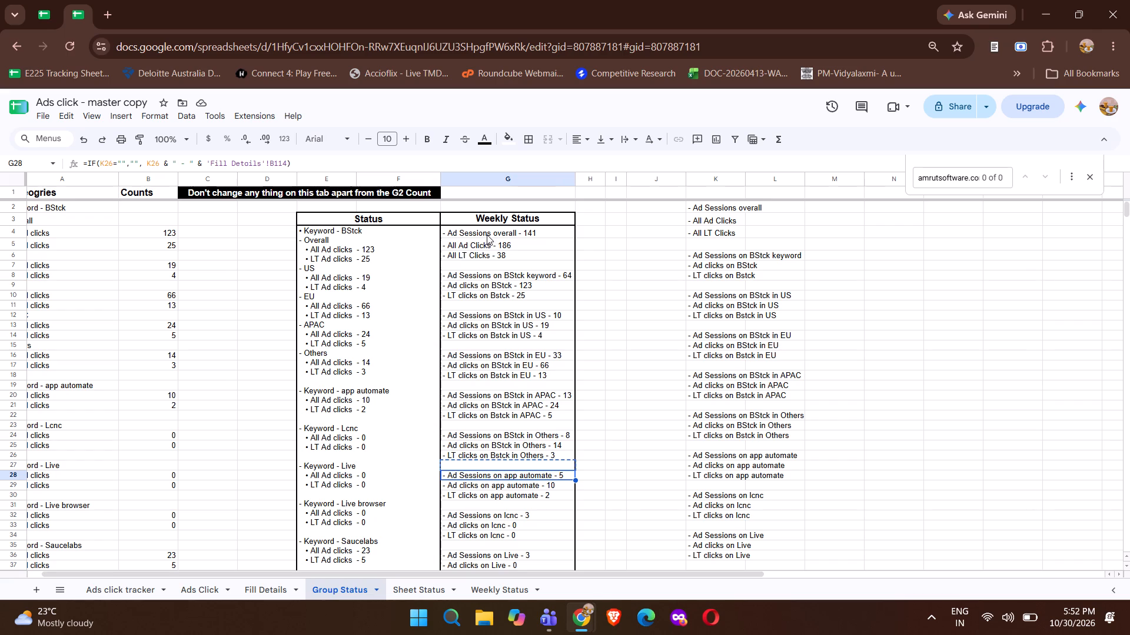
{"action": "left_click", "coordinate": [487, 235]}
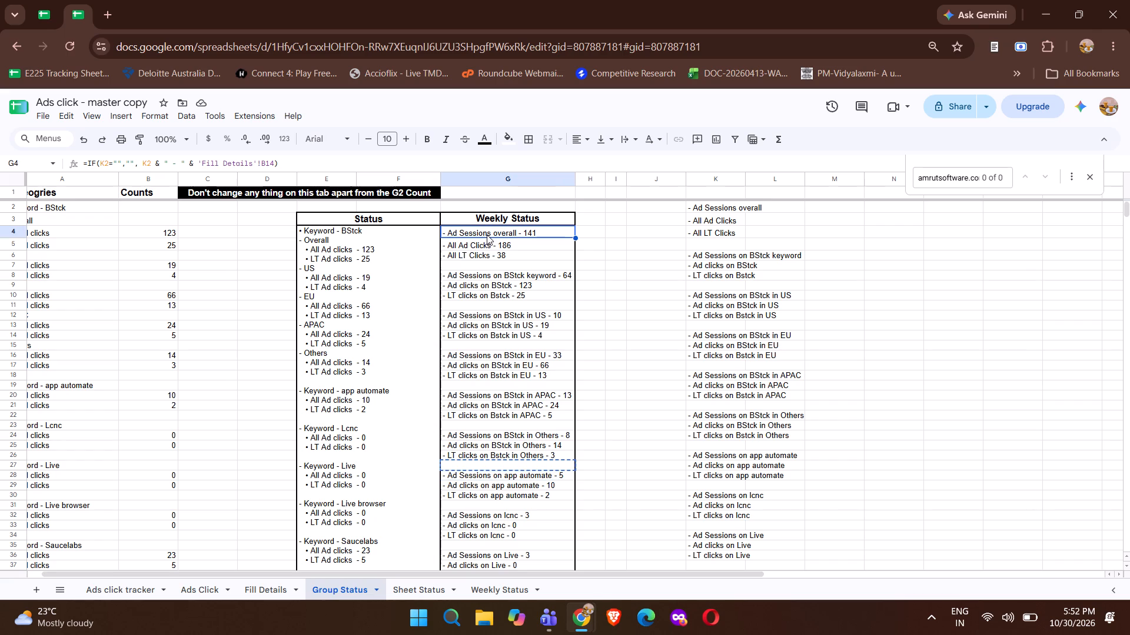
{"action": "key", "text": "ctrl+shift+Down"}
{"action": "key", "text": "ctrl+shift+Down"}
{"action": "key", "text": "ctrl+shift+Down"}
{"action": "key", "text": "ctrl+shift+Down"}
{"action": "key", "text": "ctrl+shift+Down"}
{"action": "key", "text": "ctrl+shift+Down"}
{"action": "key", "text": "ctrl+shift+Down"}
{"action": "key", "text": "ctrl+shift+Down"}
{"action": "key", "text": "ctrl+shift+Down"}
{"action": "key", "text": "ctrl+shift+Down"}
{"action": "key", "text": "ctrl+shift+Down"}
{"action": "key", "text": "ctrl+shift+Down"}
{"action": "key", "text": "ctrl+shift+Down"}
{"action": "key", "text": "ctrl+shift+Down"}
{"action": "key", "text": "ctrl+shift+Down"}
{"action": "key", "text": "ctrl+shift+Down"}
{"action": "key", "text": "ctrl+shift+Down"}
{"action": "key", "text": "ctrl+shift+Down"}
{"action": "key", "text": "ctrl+shift+Down"}
{"action": "key", "text": "ctrl+shift+Down"}
{"action": "key", "text": "ctrl+shift+Down"}
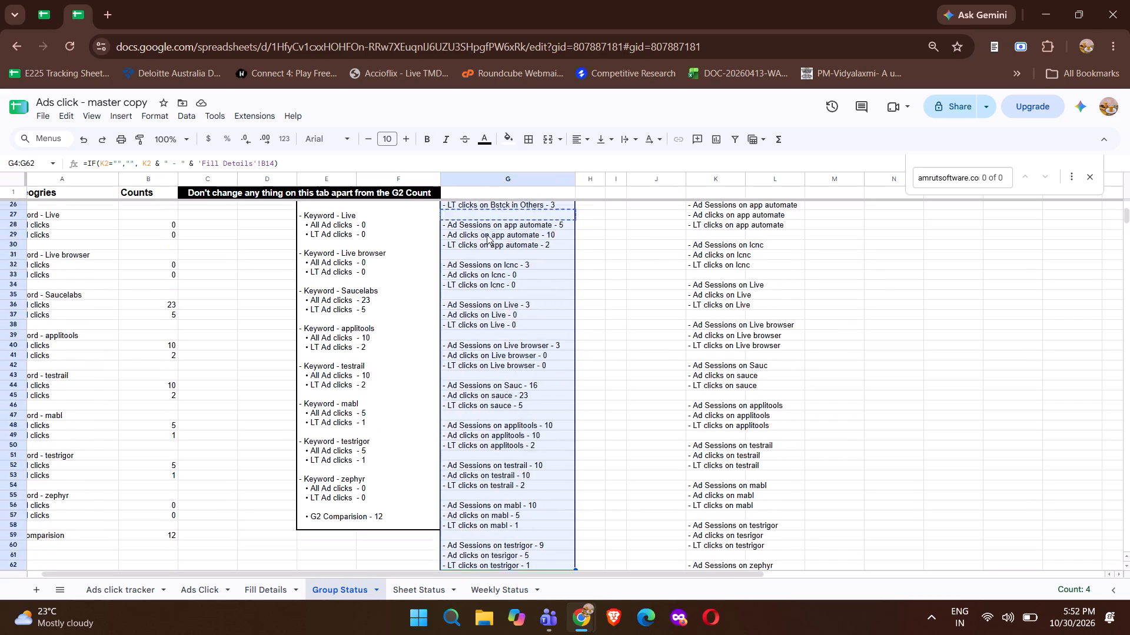
{"action": "key", "text": "ctrl+shift+Up"}
{"action": "key", "text": "ctrl+c"}
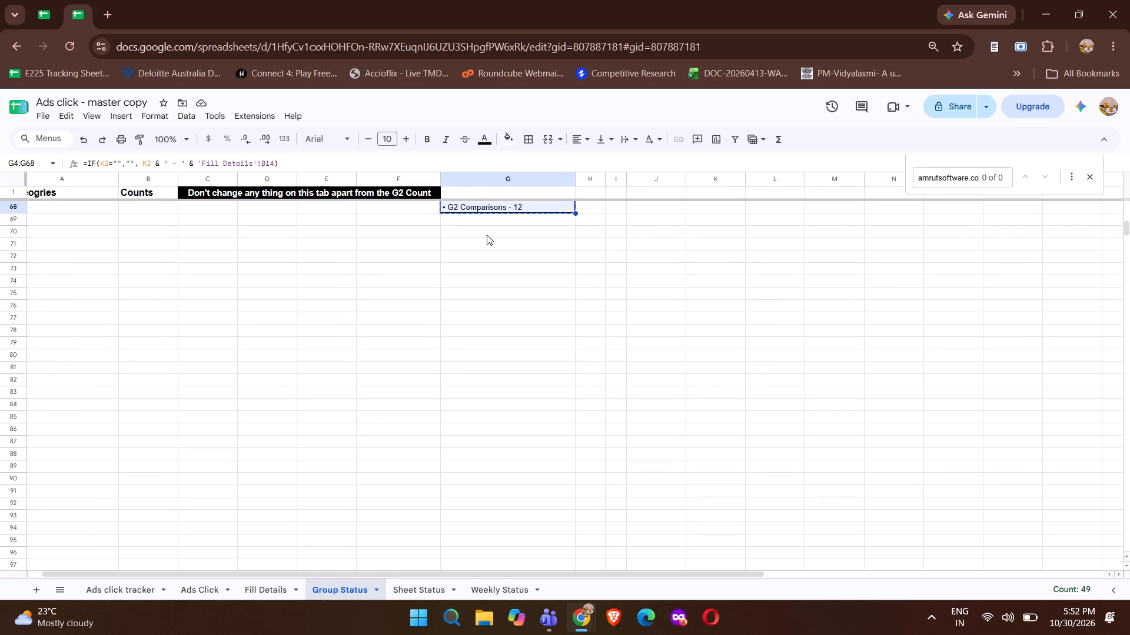
{"action": "left_click", "coordinate": [414, 585]}
{"action": "left_click", "coordinate": [500, 586]}
{"action": "scroll", "coordinate": [765, 269], "scroll_direction": "up", "scroll_amount": 2}
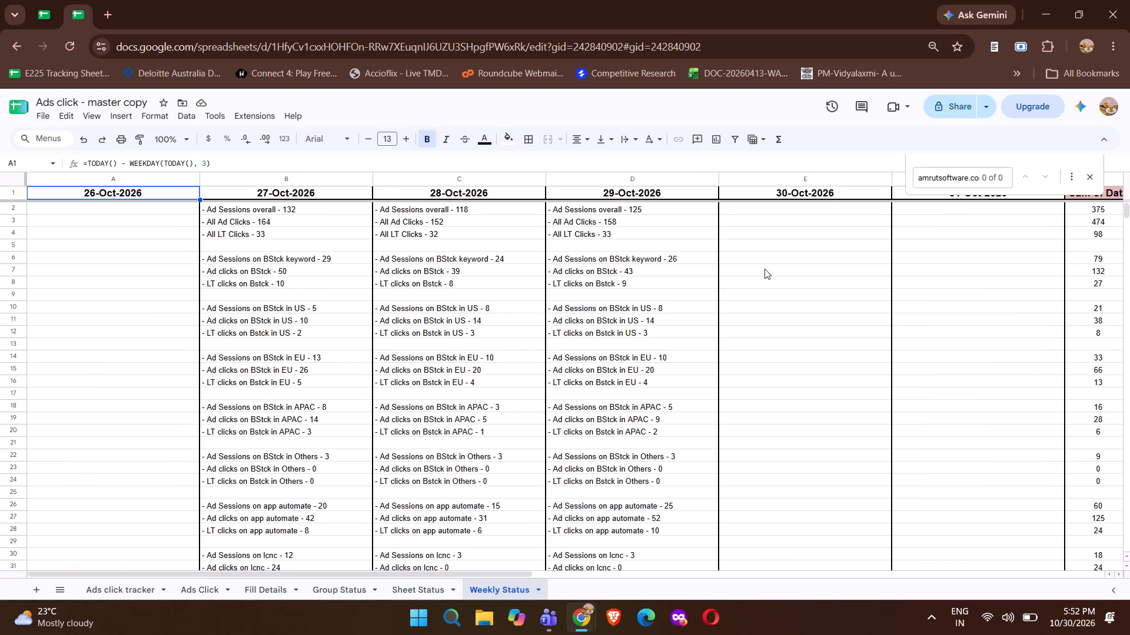
{"action": "left_click", "coordinate": [753, 210]}
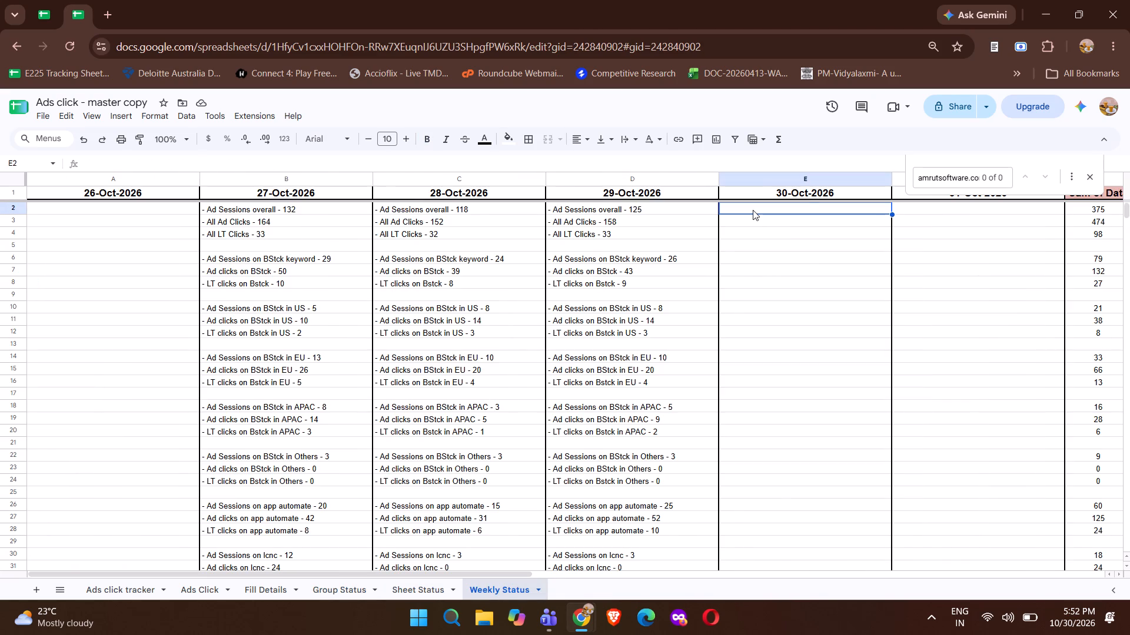
{"action": "key", "text": "ctrl+shift+v"}
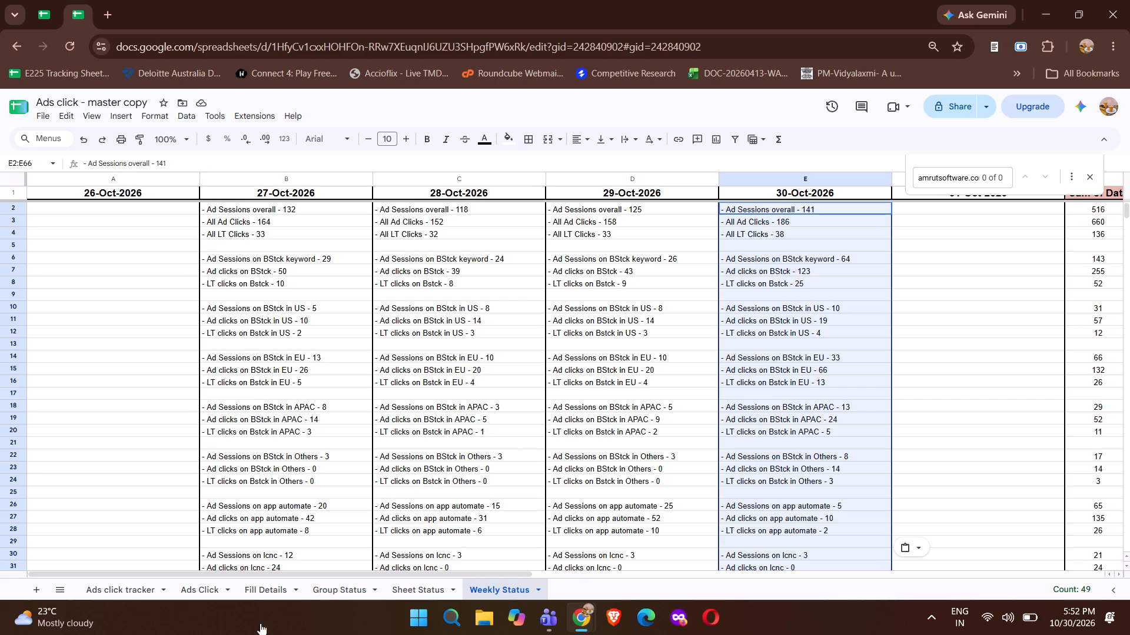
Copy the Counts column (B2:B350) from the master copy's Sheet Status into the task Test spreadsheet's Ads Click Summary under 30-Oct-2026 as values from DO2.
{"action": "left_click", "coordinate": [415, 587]}
{"action": "scroll", "coordinate": [290, 360], "scroll_direction": "up", "scroll_amount": 2}
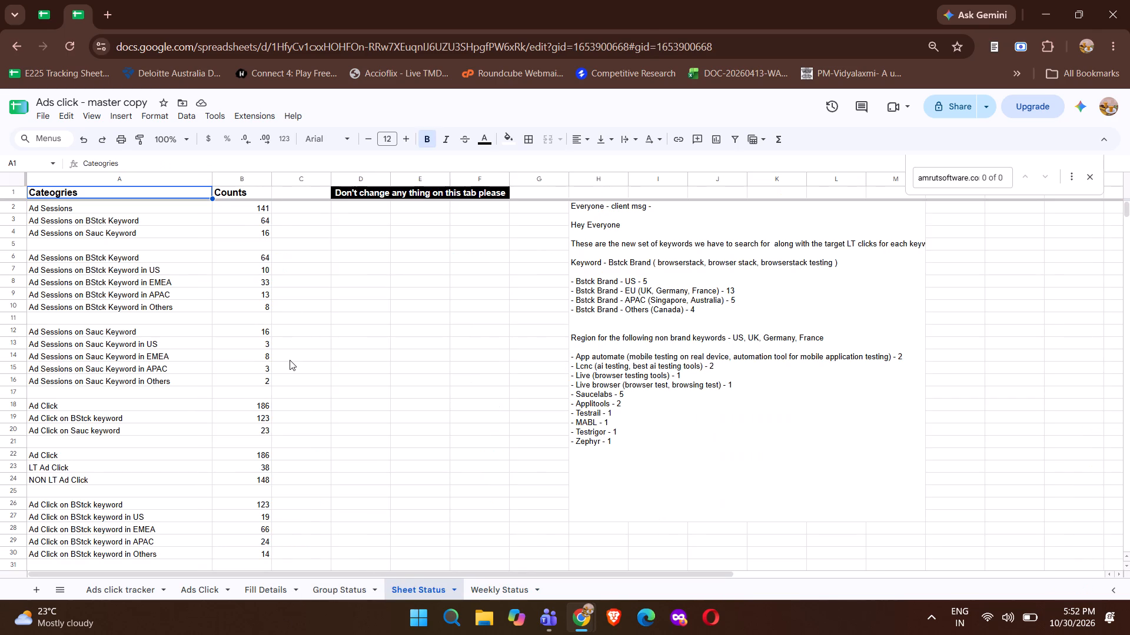
{"action": "left_click", "coordinate": [258, 208]}
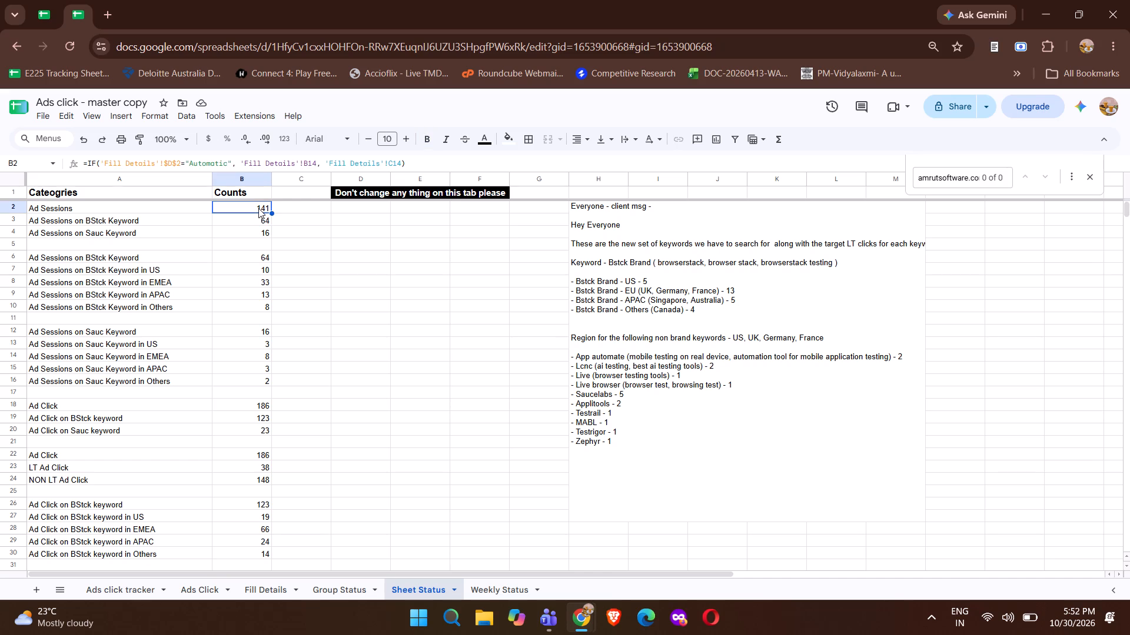
{"action": "key", "text": "ctrl+shift+Down"}
{"action": "key", "text": "ctrl+shift+Down"}
{"action": "key", "text": "ctrl+shift+Down"}
{"action": "key", "text": "ctrl+shift+Down"}
{"action": "key", "text": "ctrl+shift+Down"}
{"action": "key", "text": "ctrl+shift+Down"}
{"action": "key", "text": "ctrl+shift+Down"}
{"action": "key", "text": "ctrl+shift+Down"}
{"action": "key", "text": "ctrl+shift+Down"}
{"action": "key", "text": "ctrl+shift+Down"}
{"action": "key", "text": "ctrl+shift+Down"}
{"action": "key", "text": "ctrl+shift+Down"}
{"action": "key", "text": "ctrl+shift+Down"}
{"action": "key", "text": "ctrl+shift+Down"}
{"action": "key", "text": "ctrl+shift+Down"}
{"action": "key", "text": "ctrl+shift+Down"}
{"action": "key", "text": "ctrl+shift+Down"}
{"action": "key", "text": "ctrl+shift+Down"}
{"action": "key", "text": "ctrl+shift+Down"}
{"action": "key", "text": "ctrl+shift+Down"}
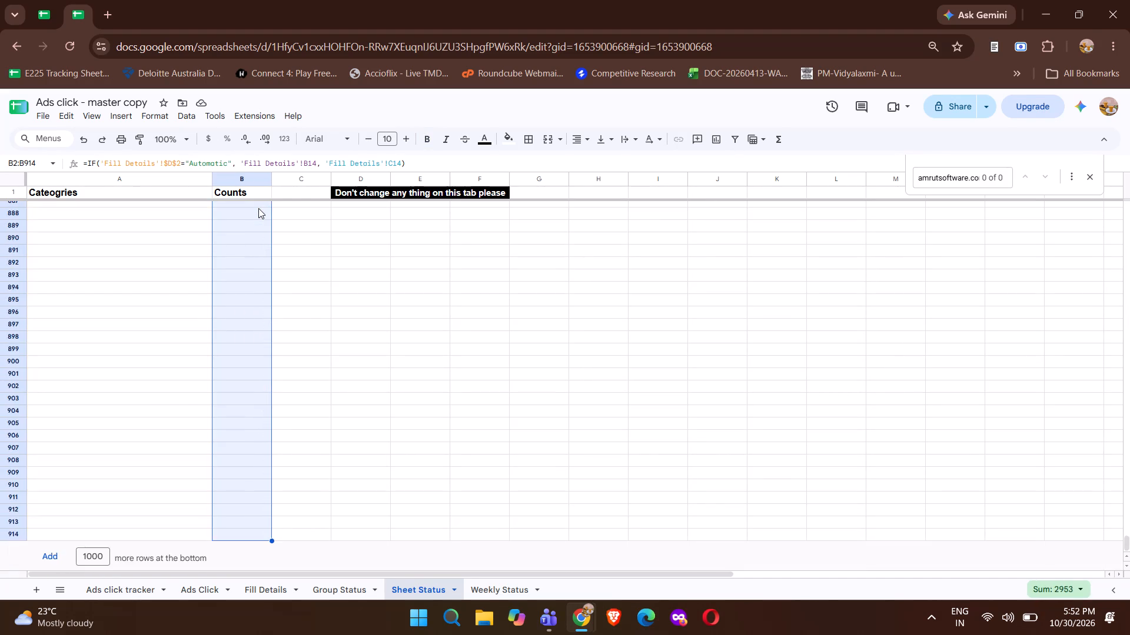
{"action": "key", "text": "ctrl+shift+Up"}
{"action": "key", "text": "ctrl+c"}
{"action": "key", "text": "ctrl+Tab"}
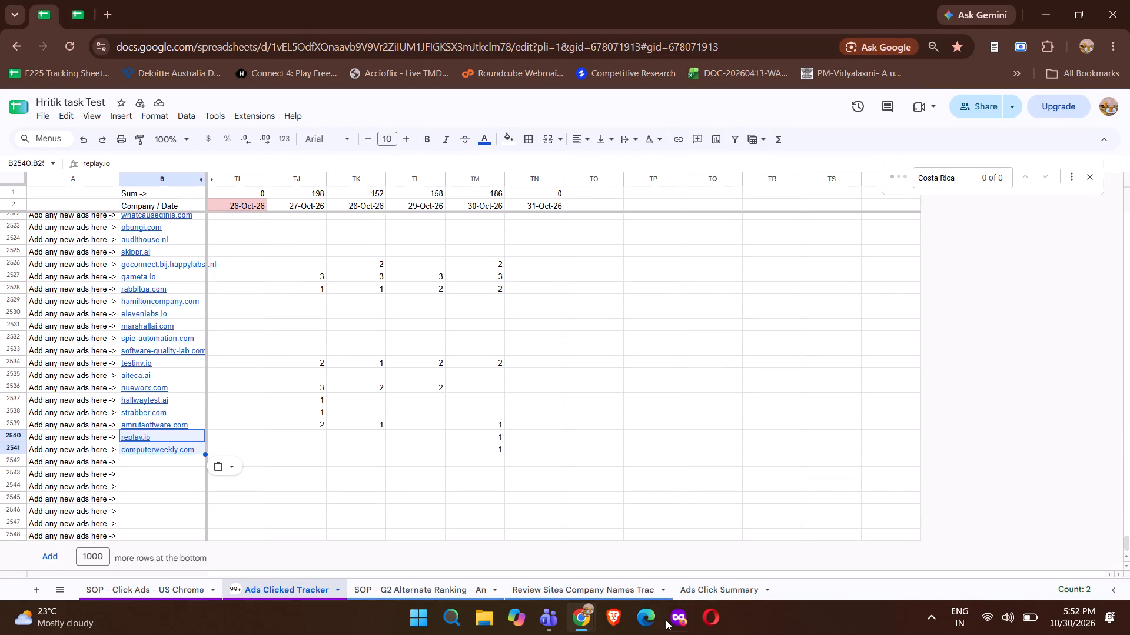
{"action": "left_click", "coordinate": [432, 589]}
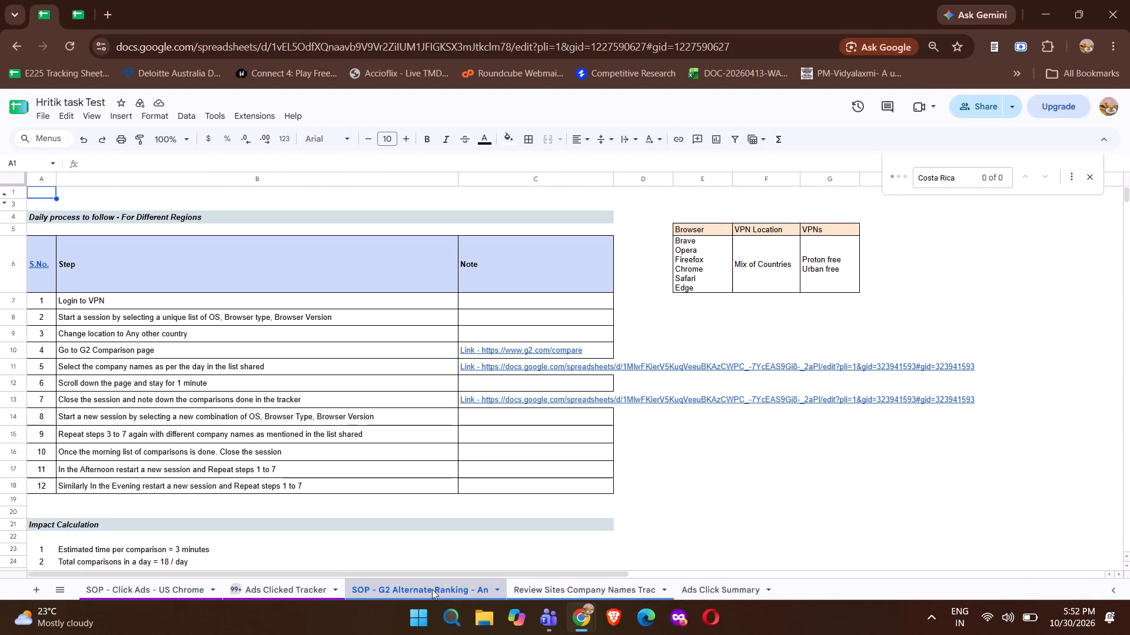
{"action": "left_click", "coordinate": [537, 590]}
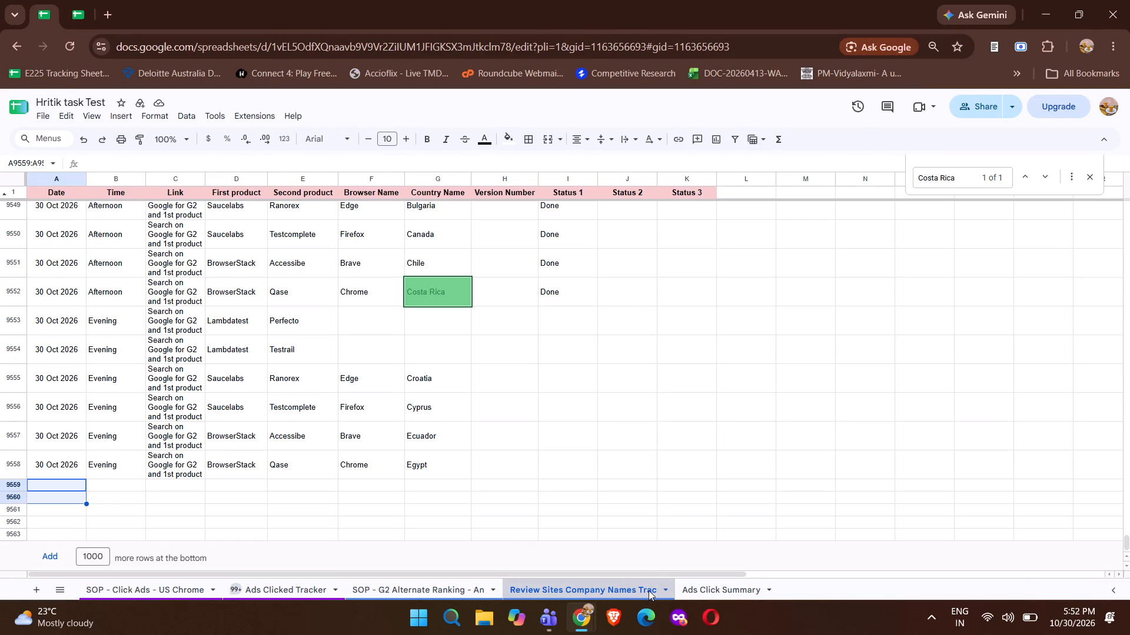
{"action": "left_click", "coordinate": [706, 590]}
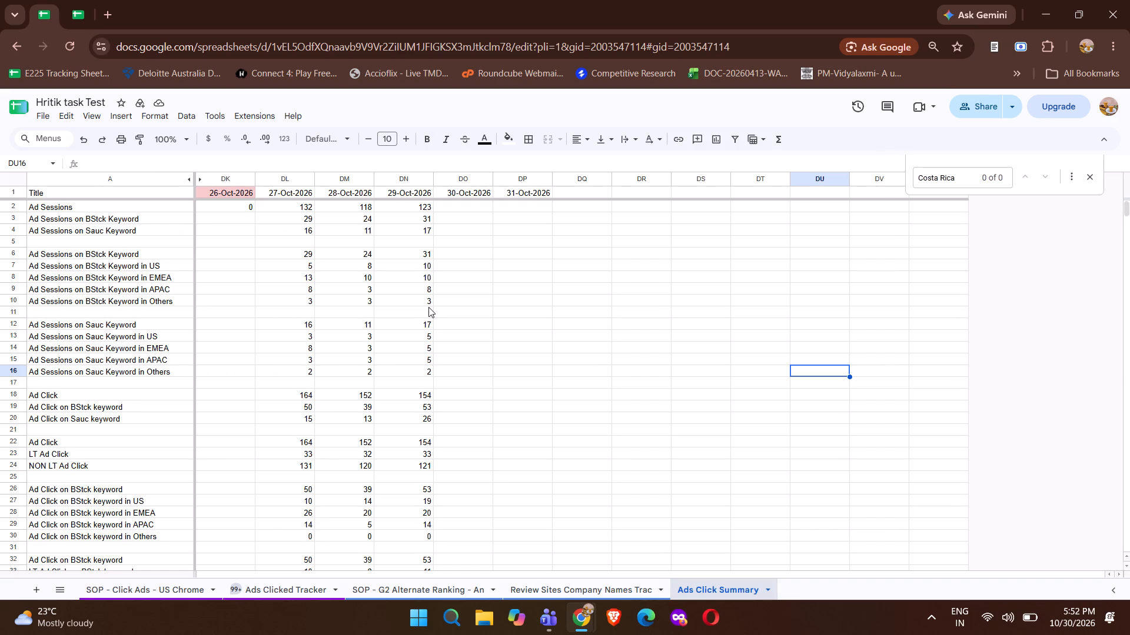
{"action": "scroll", "coordinate": [428, 307], "scroll_direction": "up", "scroll_amount": 2}
{"action": "left_click", "coordinate": [454, 195]}
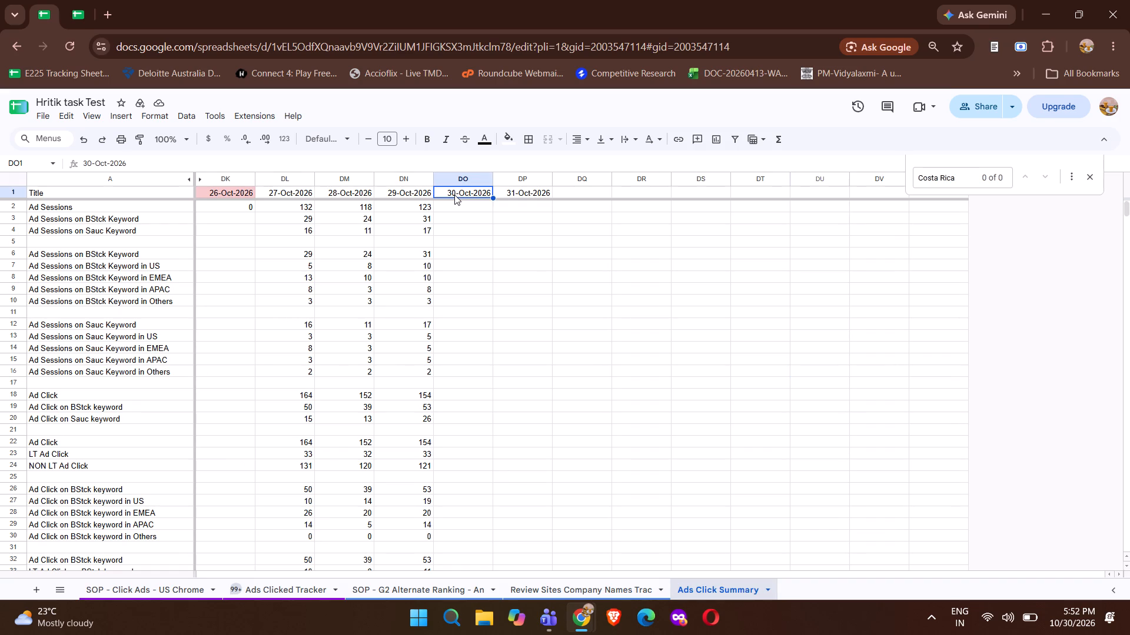
{"action": "key", "text": "Down"}
{"action": "key", "text": "ctrl+shift+v"}
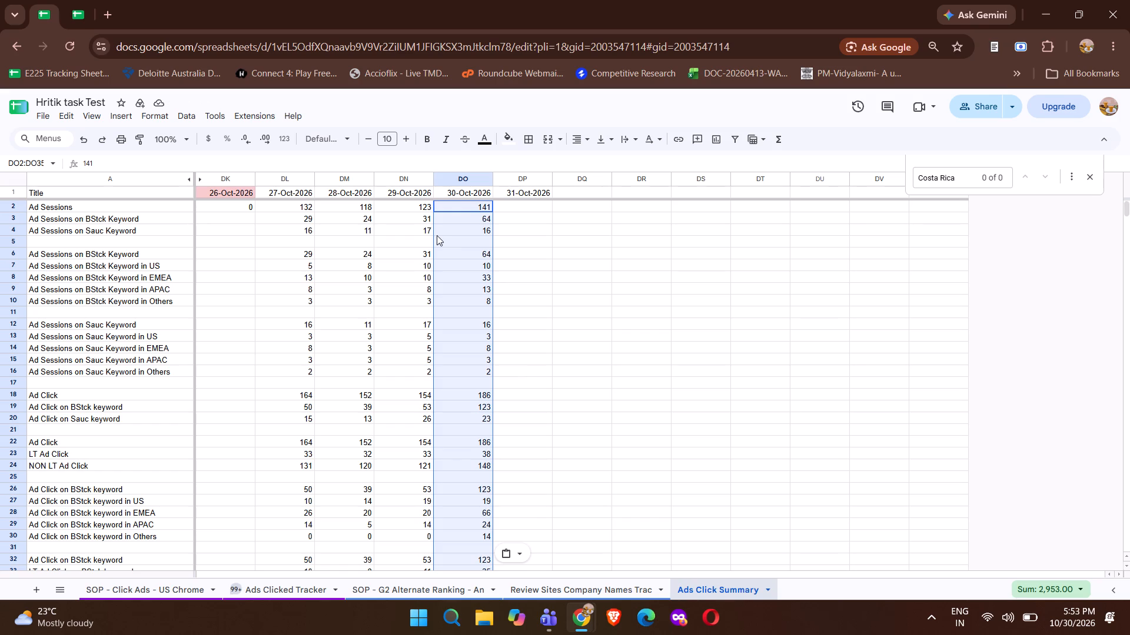
Check the pasted 30-Oct-2026 summary column through its last row and review the source counts in the master copy's Sheet Status.
{"action": "scroll", "coordinate": [539, 541], "scroll_direction": "down", "scroll_amount": 6}
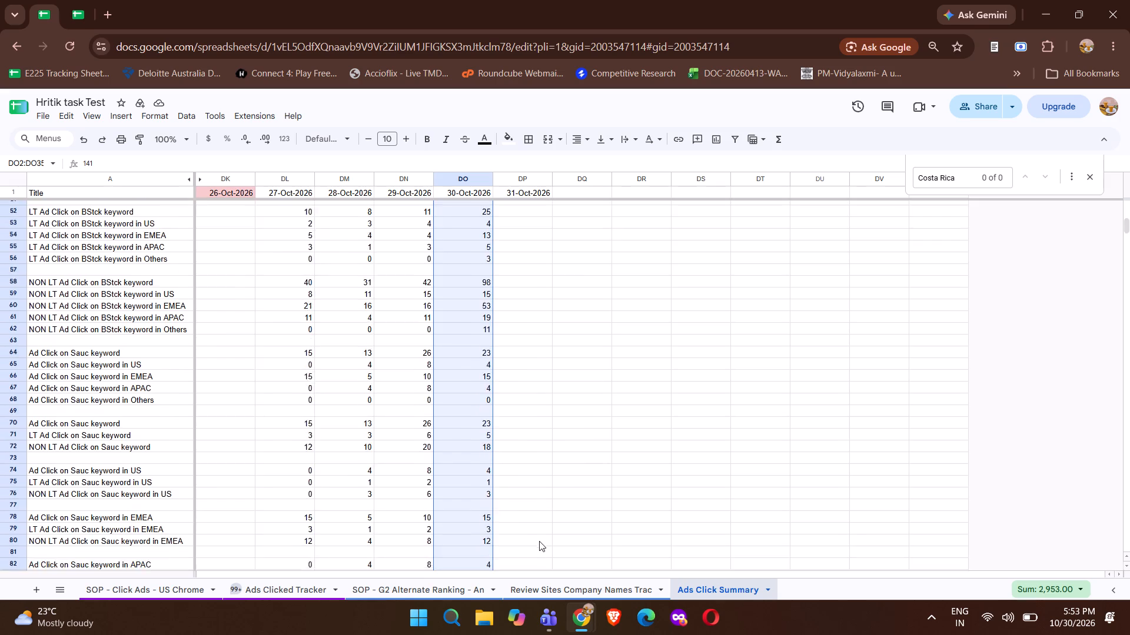
{"action": "scroll", "coordinate": [539, 541], "scroll_direction": "down", "scroll_amount": 10}
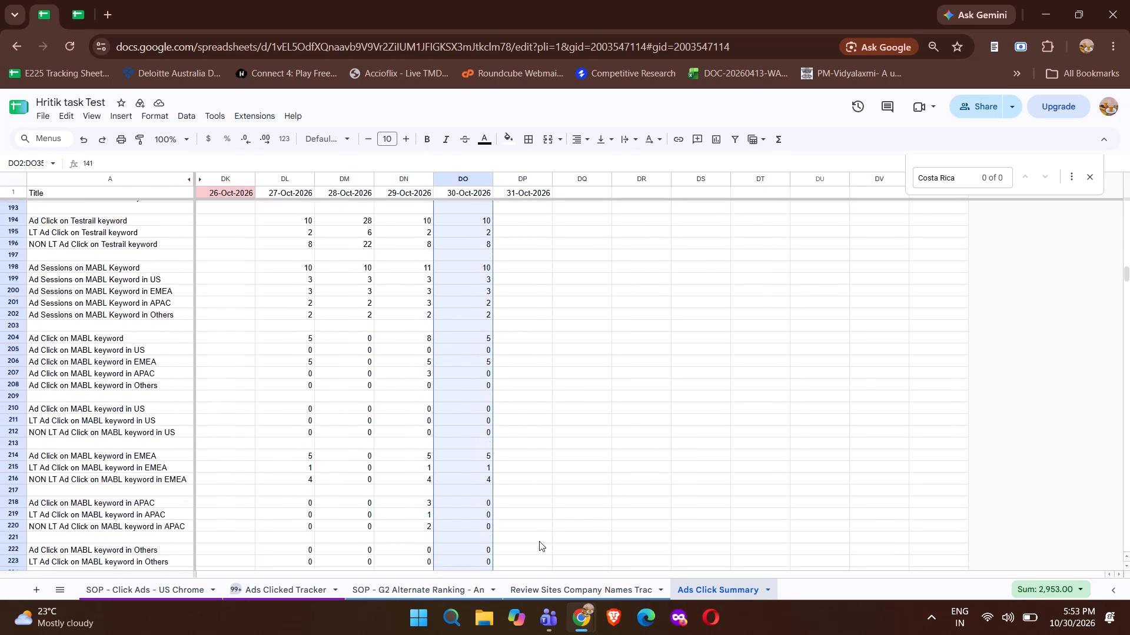
{"action": "scroll", "coordinate": [539, 541], "scroll_direction": "down", "scroll_amount": 9}
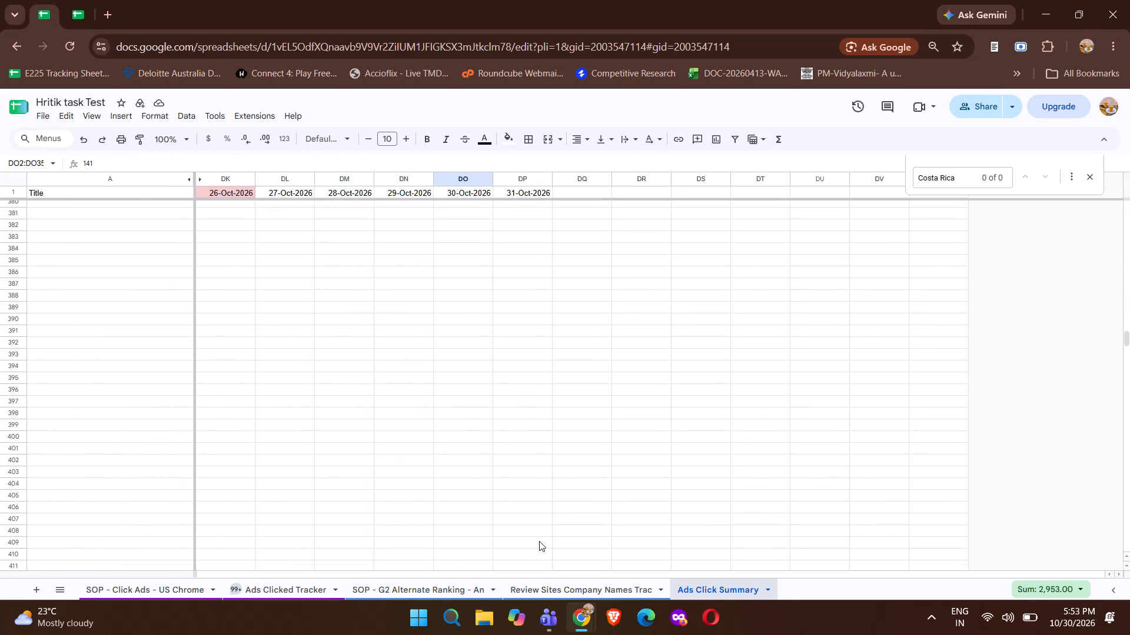
{"action": "scroll", "coordinate": [539, 541], "scroll_direction": "up", "scroll_amount": 3}
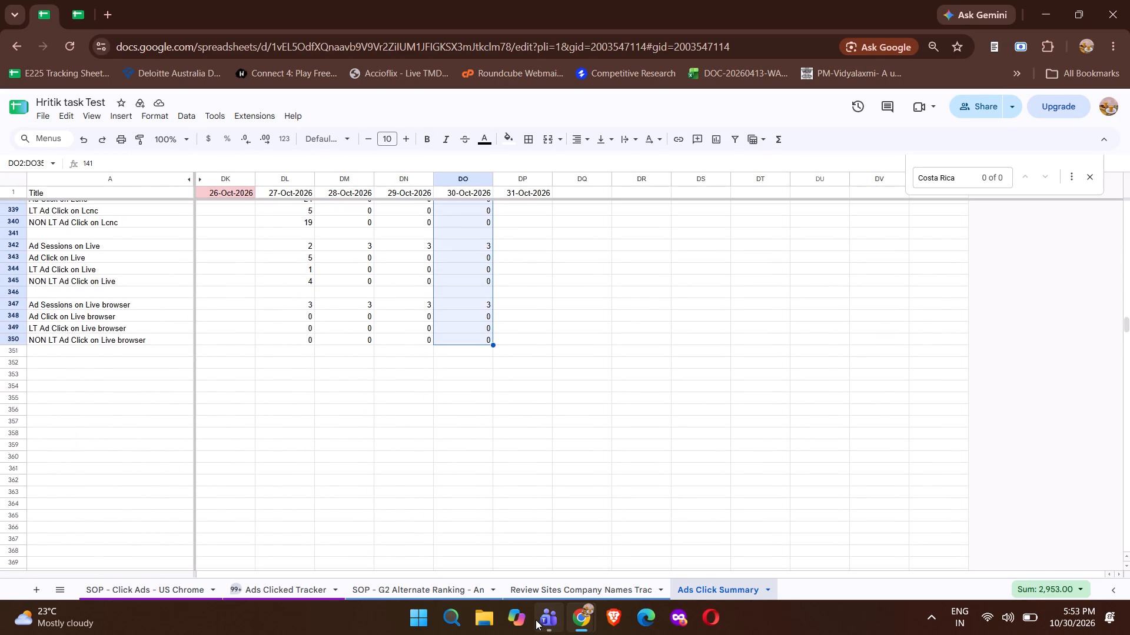
{"action": "key", "text": "ctrl+Tab"}
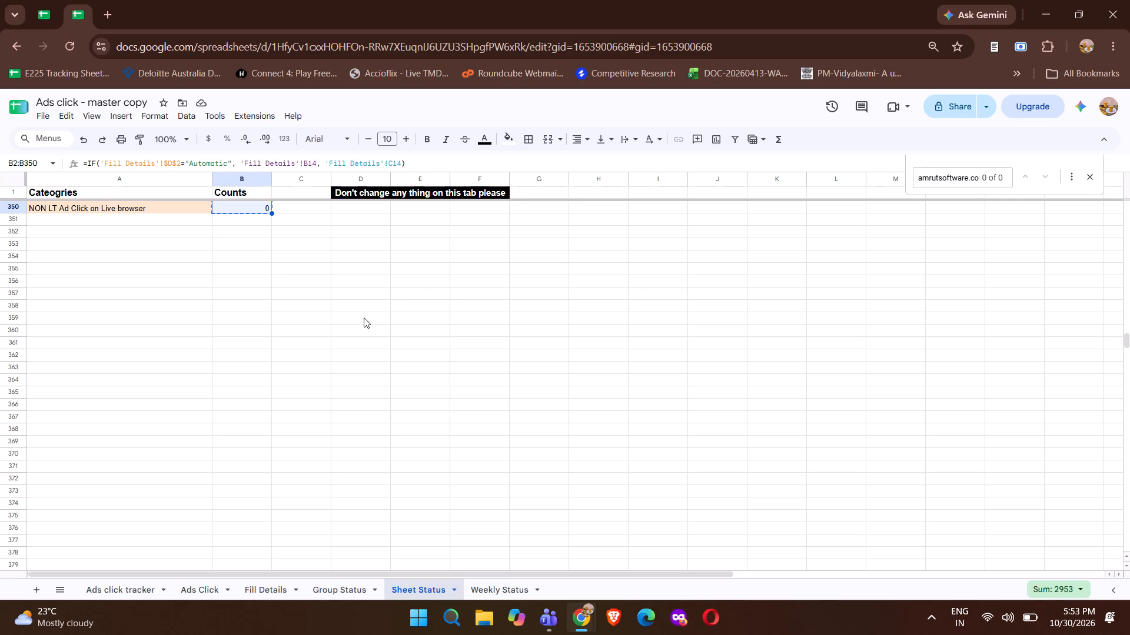
{"action": "scroll", "coordinate": [364, 317], "scroll_direction": "up", "scroll_amount": 18}
{"action": "scroll", "coordinate": [364, 317], "scroll_direction": "up", "scroll_amount": 6}
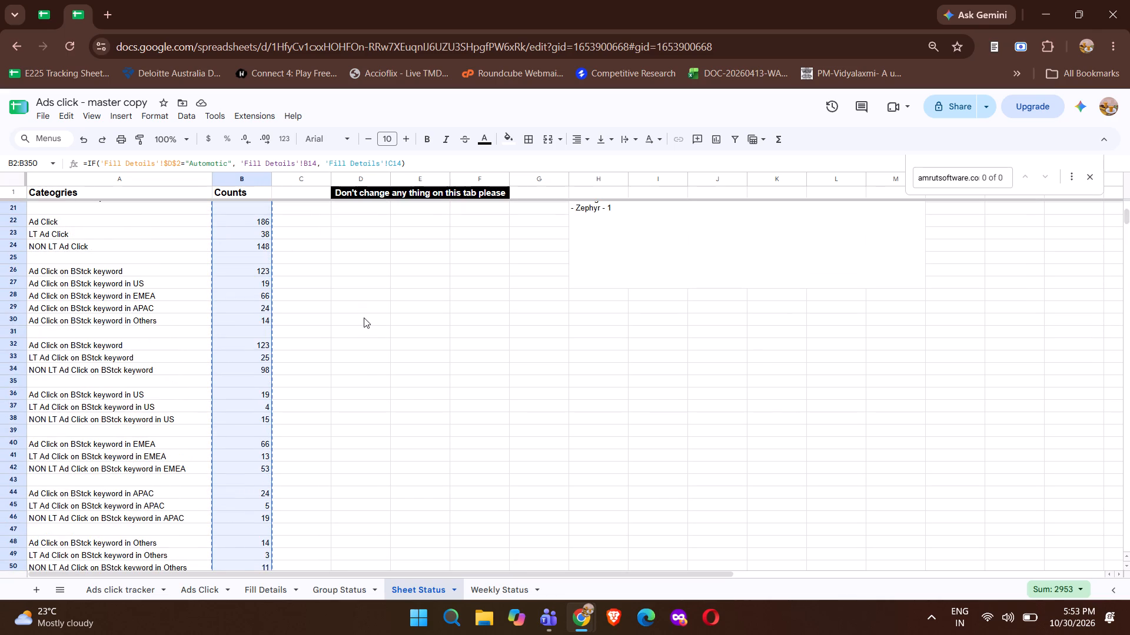
{"action": "scroll", "coordinate": [364, 317], "scroll_direction": "up", "scroll_amount": 6}
{"action": "key", "text": "ctrl+Tab"}
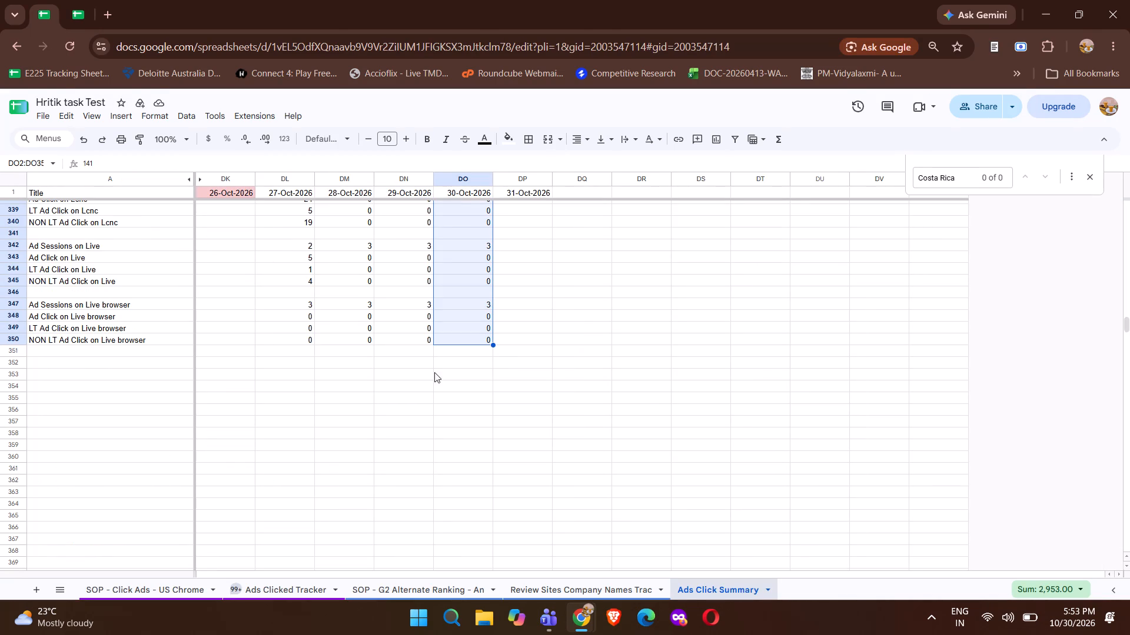
Mark Status 1 as Done for the 30 Oct 2026 evening rows Croatia, Cyprus, Ecuador and Egypt in the Review Sites Company Names tracker.
{"action": "left_click", "coordinate": [598, 593]}
{"action": "left_click", "coordinate": [562, 302]}
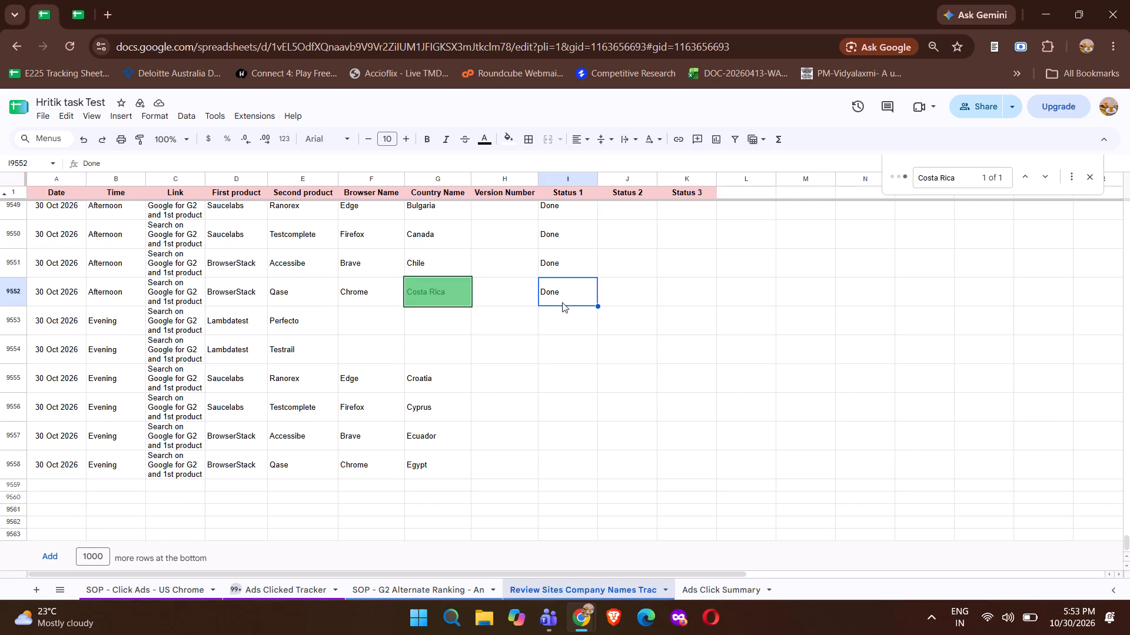
{"action": "key", "text": "ctrl+c"}
{"action": "left_click", "coordinate": [560, 375]}
{"action": "key", "text": "shift+Down"}
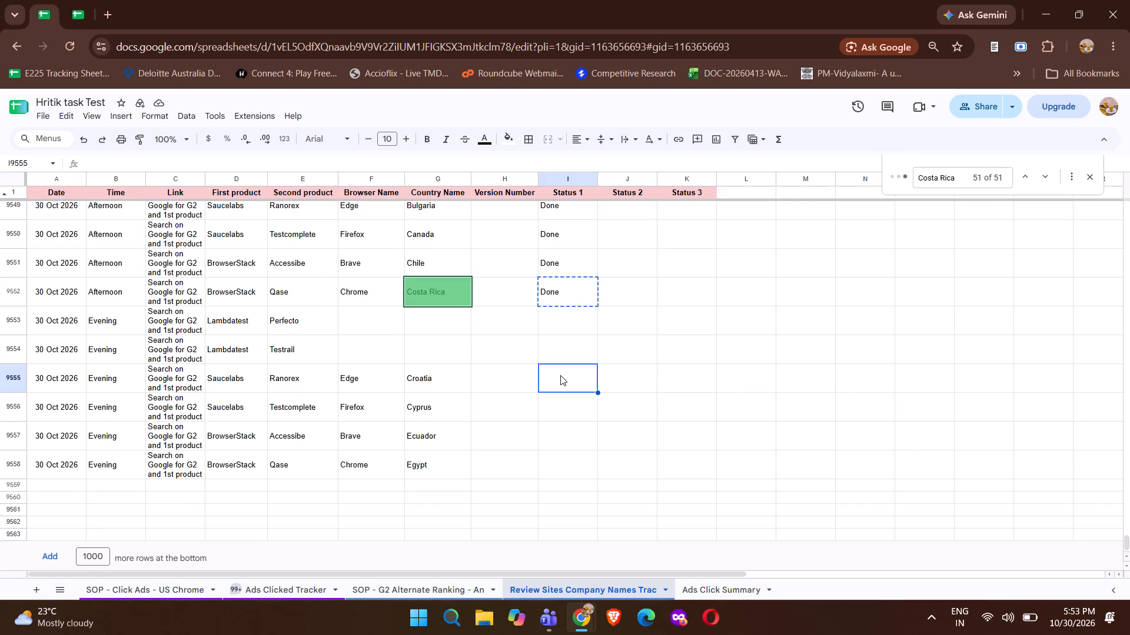
{"action": "key", "text": "shift+Down"}
{"action": "key", "text": "shift+Down"}
{"action": "key", "text": "ctrl+v"}
Add 100 more rows at the bottom of the Review Sites Company Names tracker.
{"action": "scroll", "coordinate": [560, 375], "scroll_direction": "down", "scroll_amount": 2}
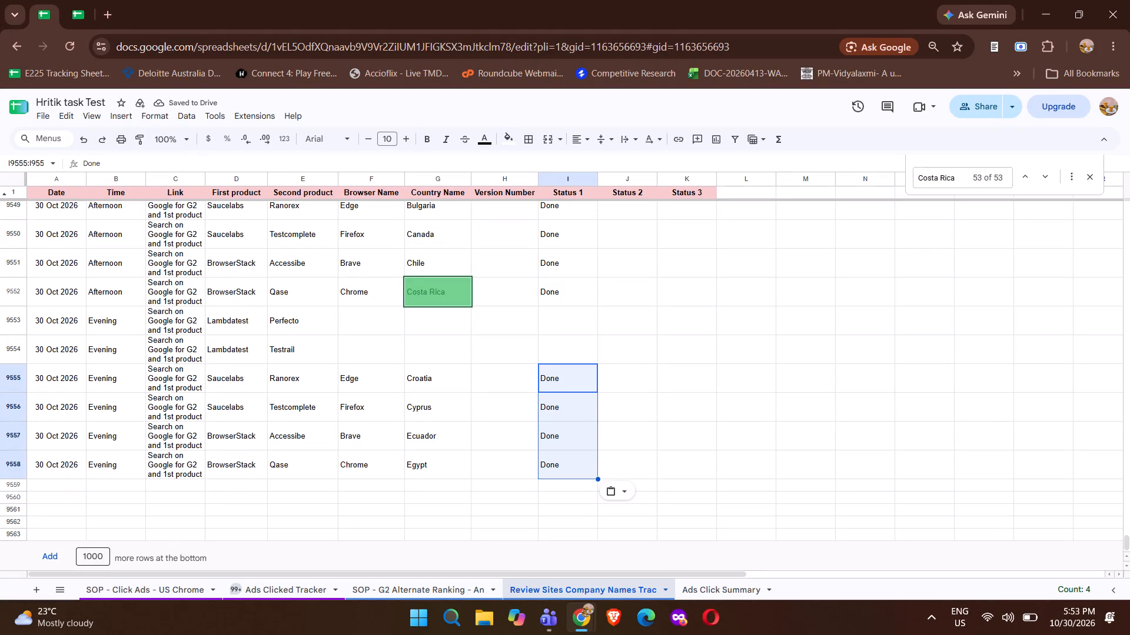
{"action": "left_click", "coordinate": [108, 556]}
{"action": "key", "text": "BackSpace"}
{"action": "key", "text": "Return"}
Fill 31 Oct 2026 into the Date column from A9559 through A9575, continuing from the last 30 Oct 2026 row.
{"action": "left_click", "coordinate": [87, 512]}
{"action": "key", "text": "Left"}
{"action": "key", "text": "shift+Up"}
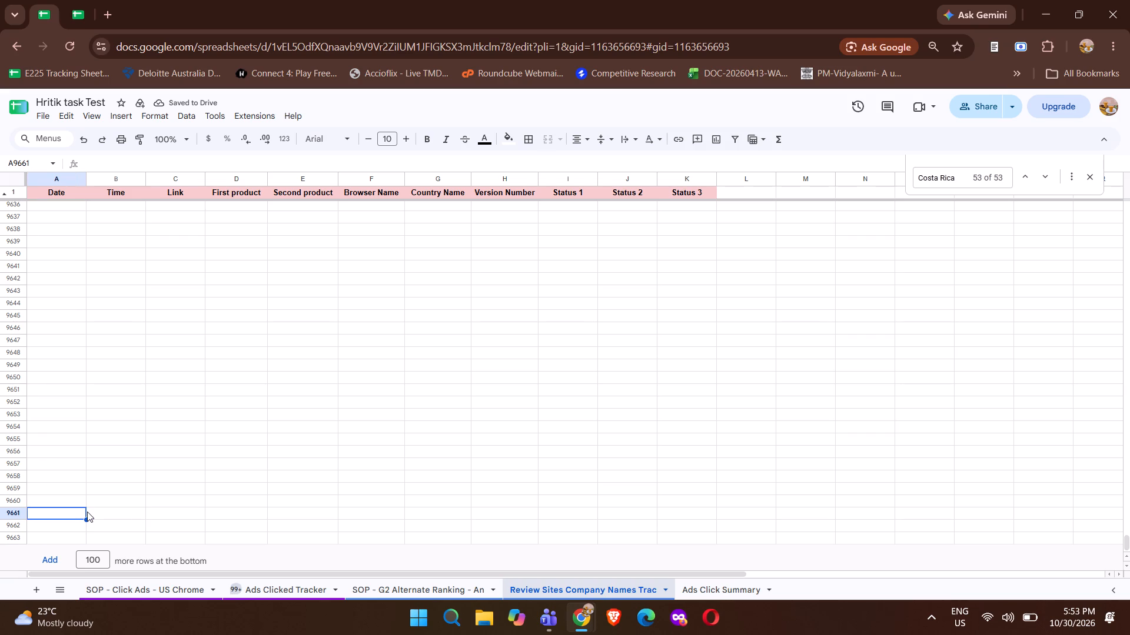
{"action": "key", "text": "ctrl+Up"}
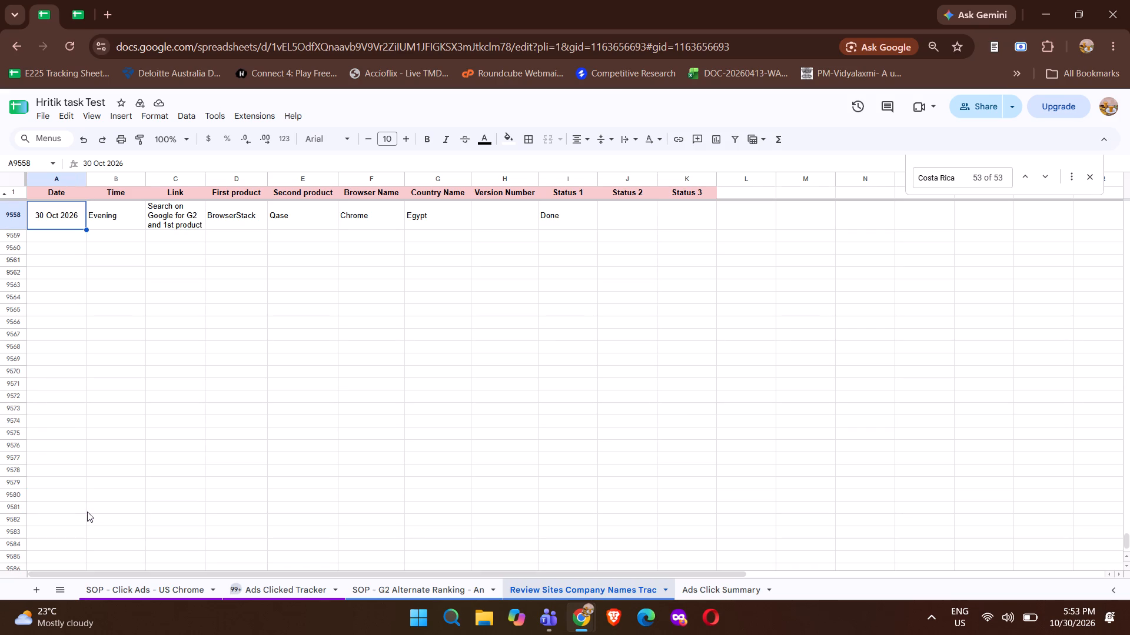
{"action": "left_click", "coordinate": [86, 226]}
{"action": "double_click", "coordinate": [86, 233]}
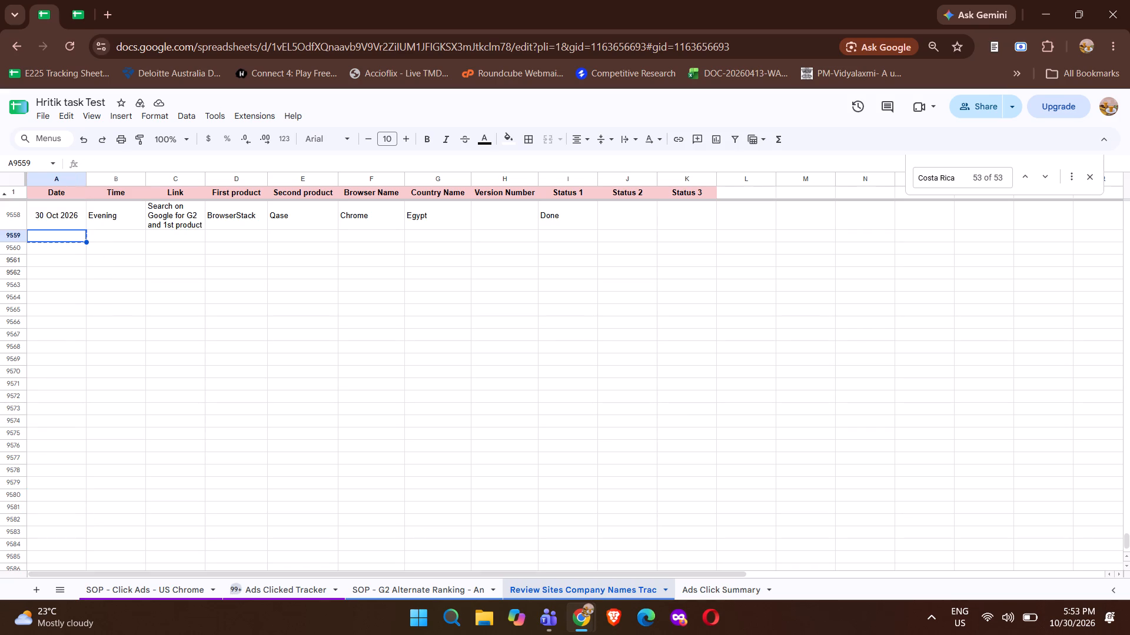
{"action": "left_click", "coordinate": [71, 217]}
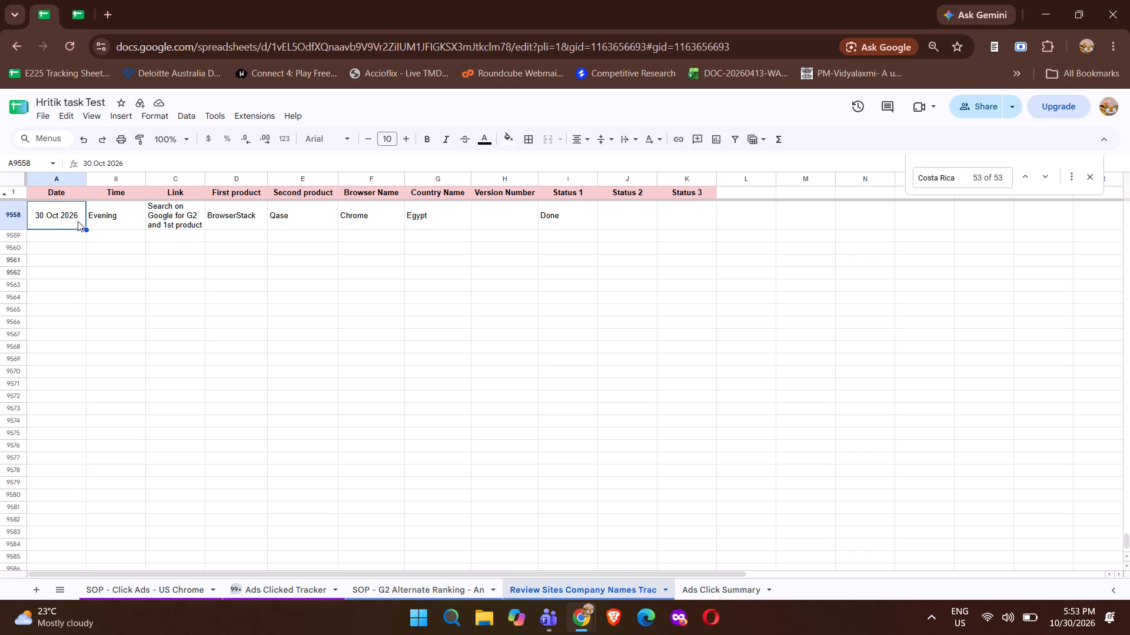
{"action": "left_click_drag", "start_coordinate": [85, 226], "coordinate": [85, 233]}
{"action": "left_click", "coordinate": [69, 235]}
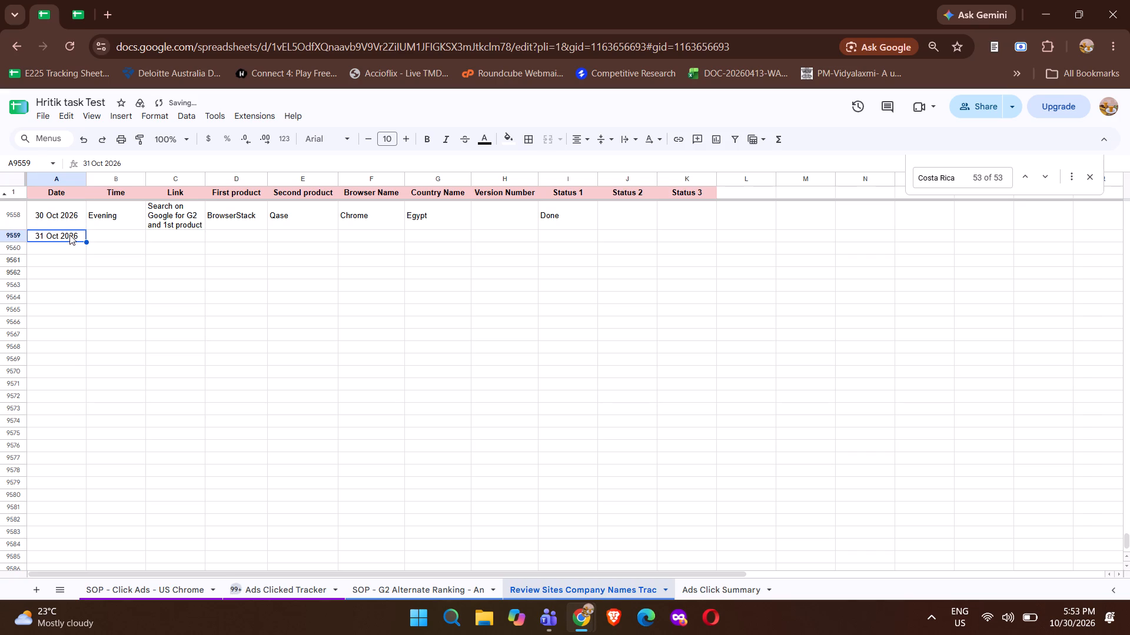
{"action": "key", "text": "ctrl+c"}
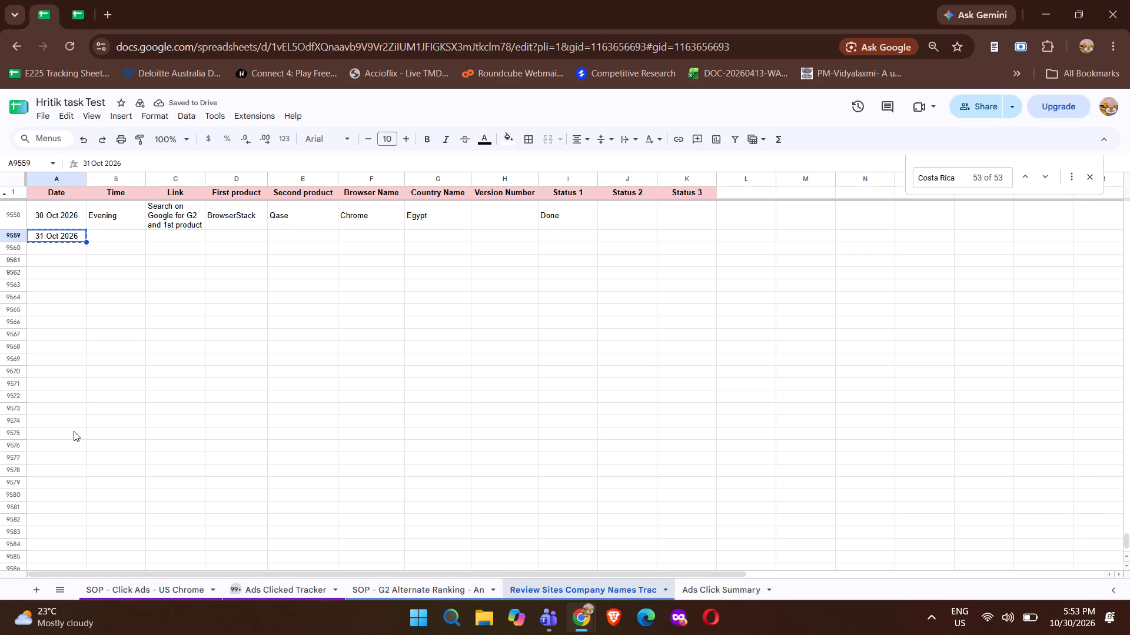
{"action": "left_click", "coordinate": [74, 434], "text": "shift"}
{"action": "key", "text": "ctrl+v"}
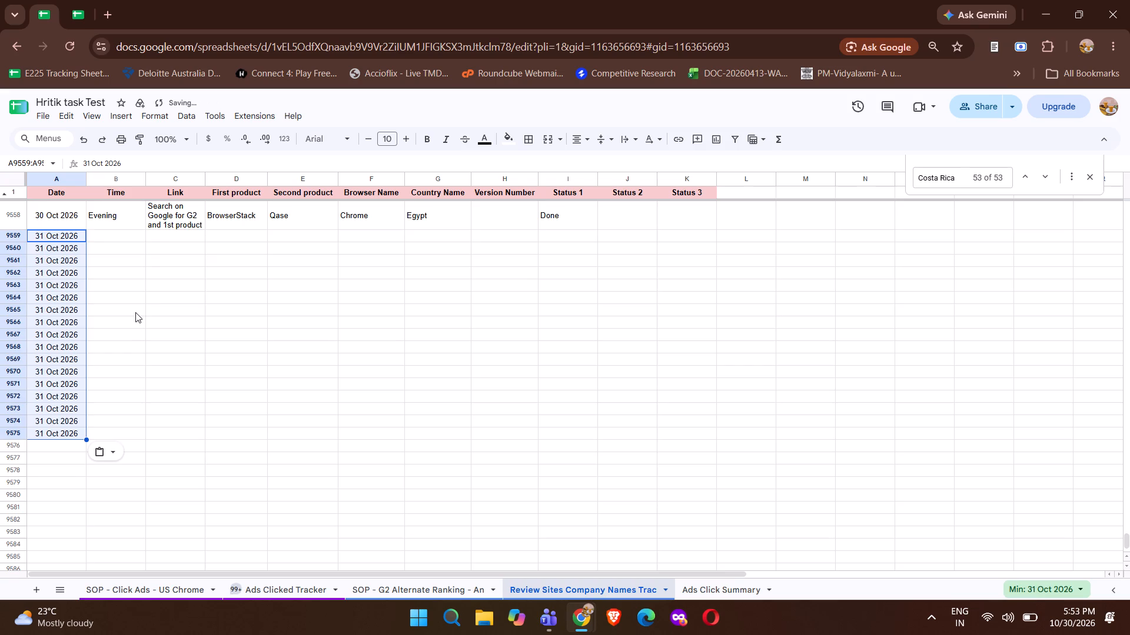
Copy the 30 Oct 2026 Time through Browser Name entries (B9541:F9558) into the 31 Oct 2026 rows starting at B9559.
{"action": "scroll", "coordinate": [135, 312], "scroll_direction": "up", "scroll_amount": 6}
{"action": "left_click", "coordinate": [122, 258]}
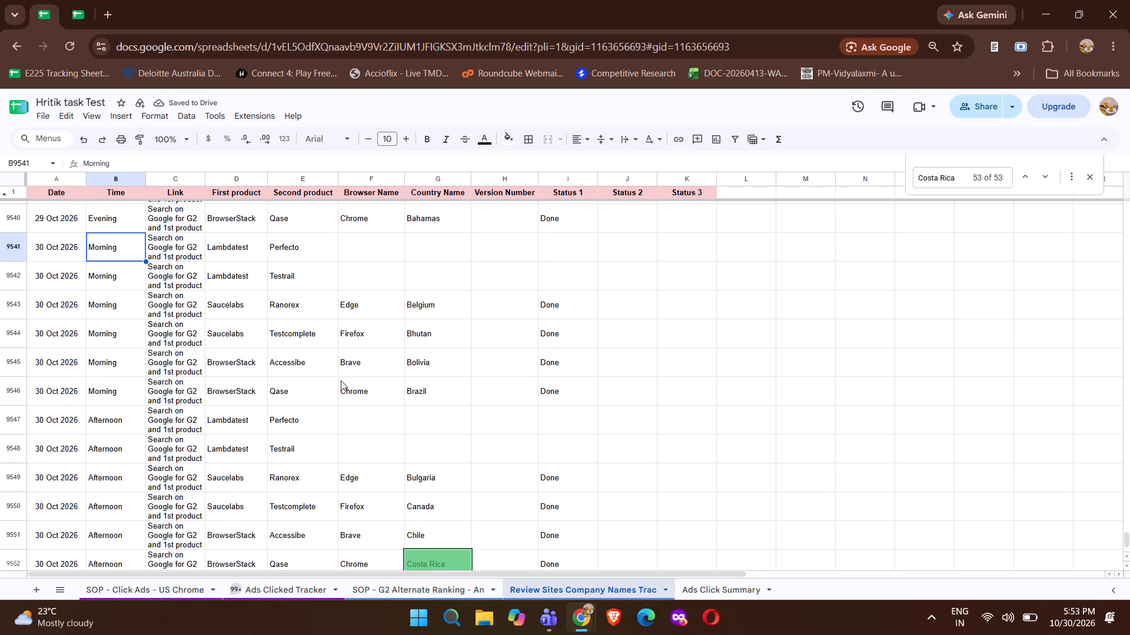
{"action": "scroll", "coordinate": [341, 380], "scroll_direction": "down", "scroll_amount": 5}
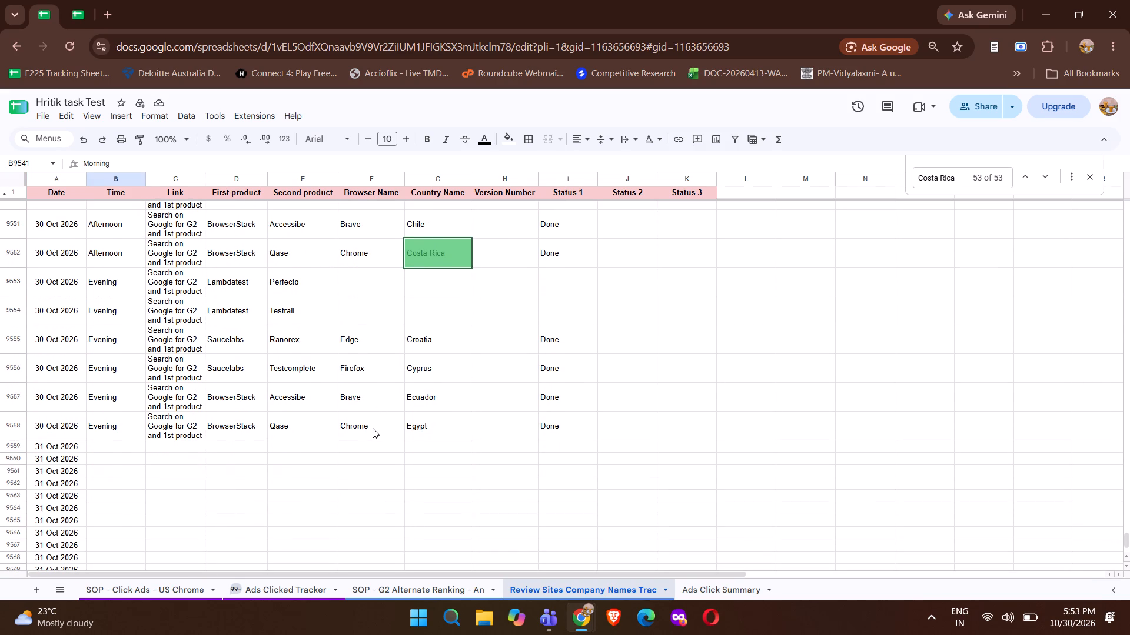
{"action": "left_click", "coordinate": [373, 428], "text": "shift"}
{"action": "key", "text": "ctrl+c"}
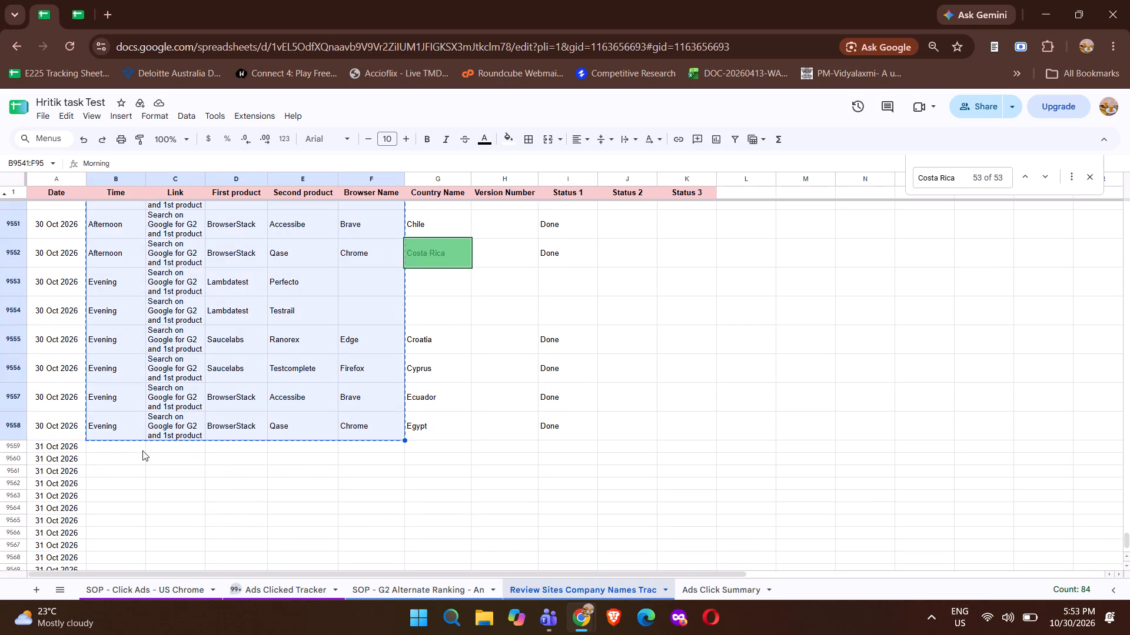
{"action": "left_click", "coordinate": [142, 450]}
{"action": "key", "text": "ctrl+v"}
Copy the 31 Oct 2026 date down into A9576, the last Evening row lacking a date.
{"action": "scroll", "coordinate": [142, 450], "scroll_direction": "down", "scroll_amount": 5}
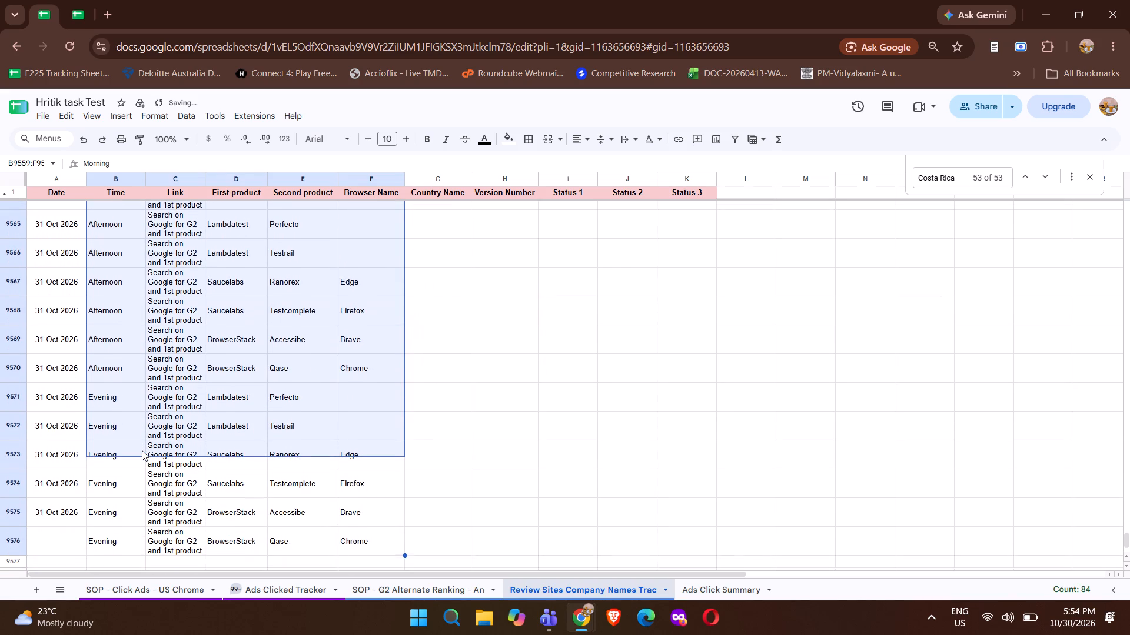
{"action": "scroll", "coordinate": [142, 450], "scroll_direction": "down", "scroll_amount": 1}
{"action": "left_click", "coordinate": [54, 489]}
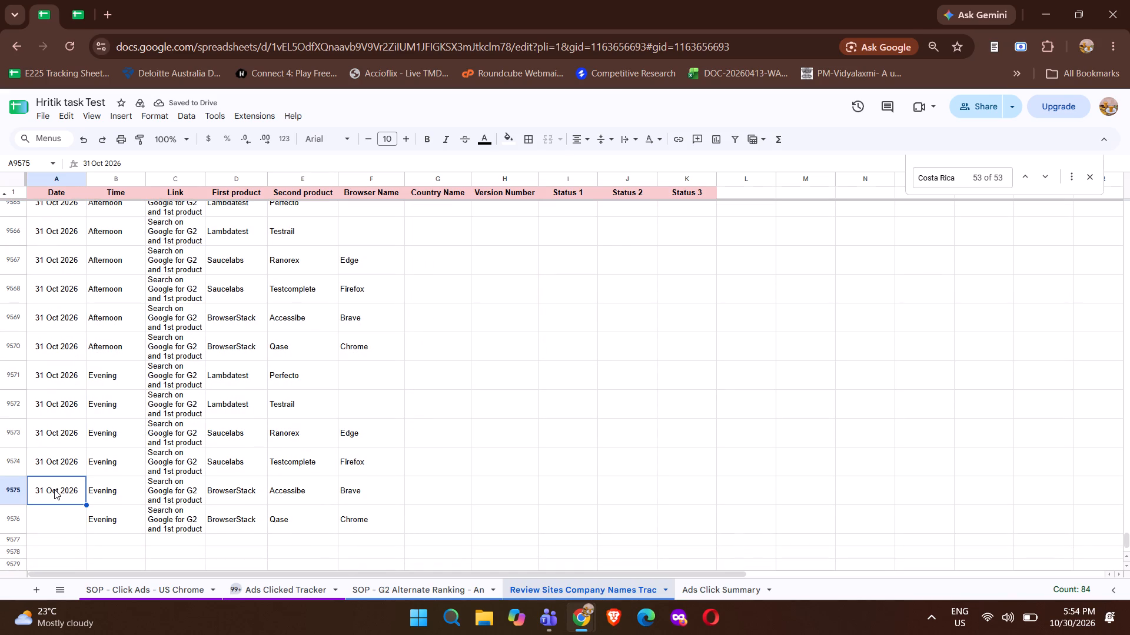
{"action": "key", "text": "ctrl+c"}
{"action": "left_click", "coordinate": [60, 530], "text": "ctrl"}
{"action": "key", "text": "ctrl+v"}
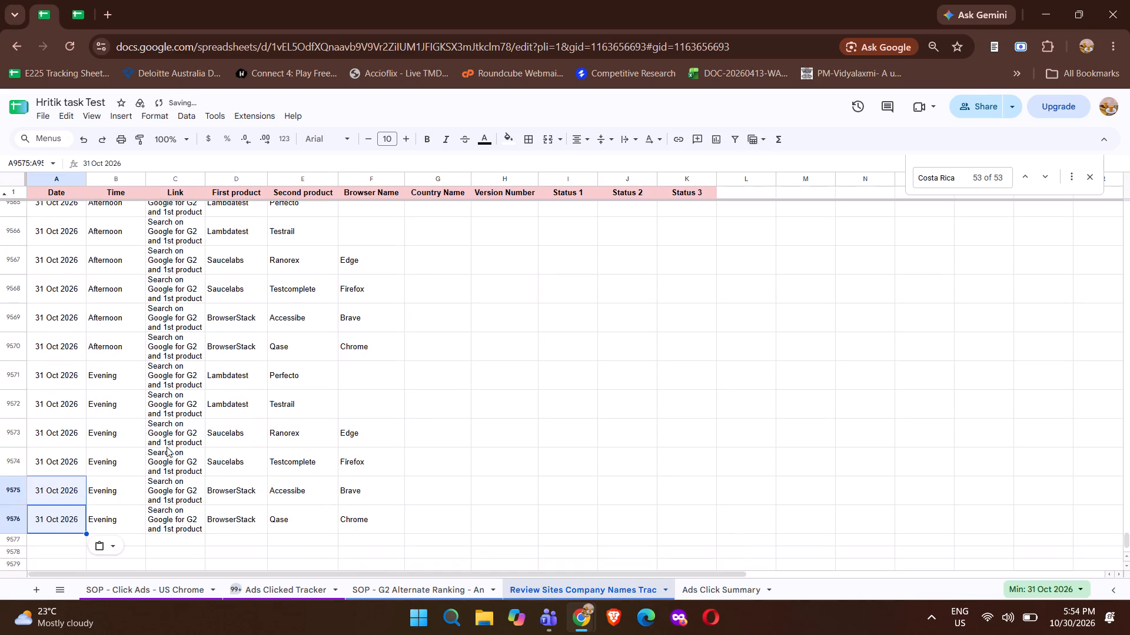
Compare the new 31 Oct 2026 rows with the 30 Oct 2026 rows in the Review Sites Company Names tracker.
{"action": "scroll", "coordinate": [262, 410], "scroll_direction": "up", "scroll_amount": 5}
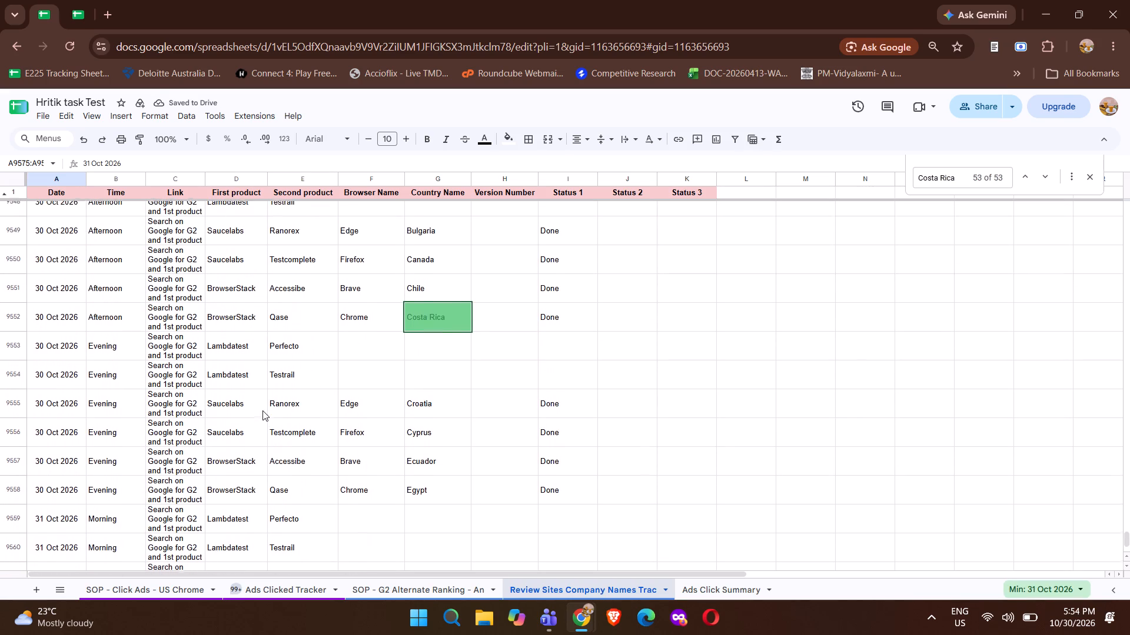
{"action": "scroll", "coordinate": [262, 410], "scroll_direction": "down", "scroll_amount": 3}
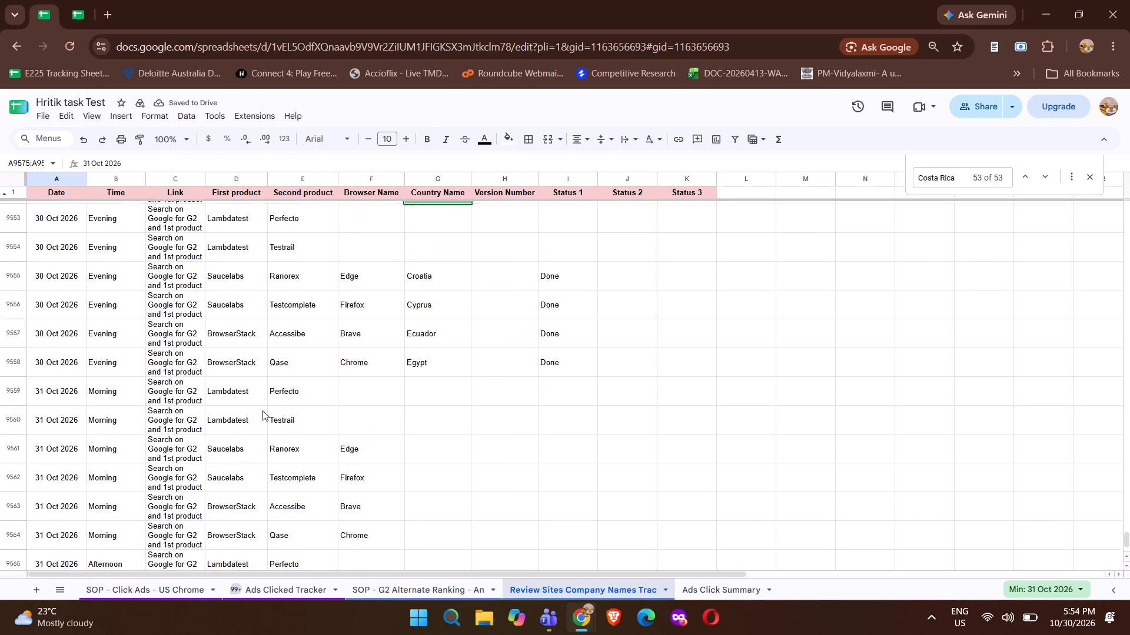
{"action": "scroll", "coordinate": [262, 410], "scroll_direction": "down", "scroll_amount": 2}
{"action": "scroll", "coordinate": [262, 410], "scroll_direction": "up", "scroll_amount": 4}
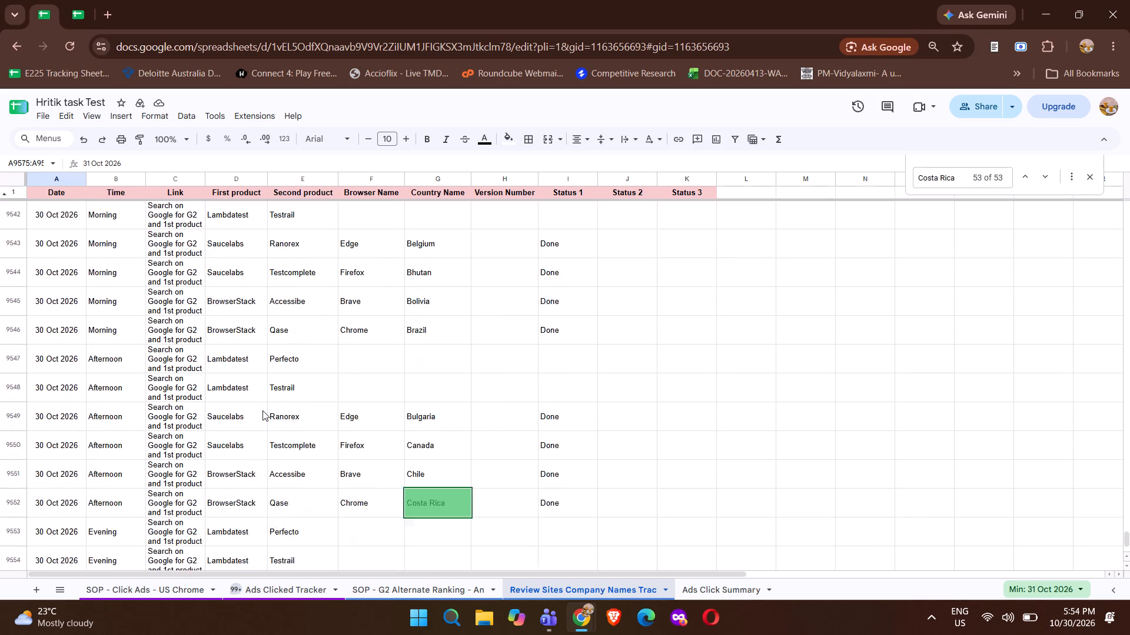
{"action": "scroll", "coordinate": [262, 410], "scroll_direction": "down", "scroll_amount": 1}
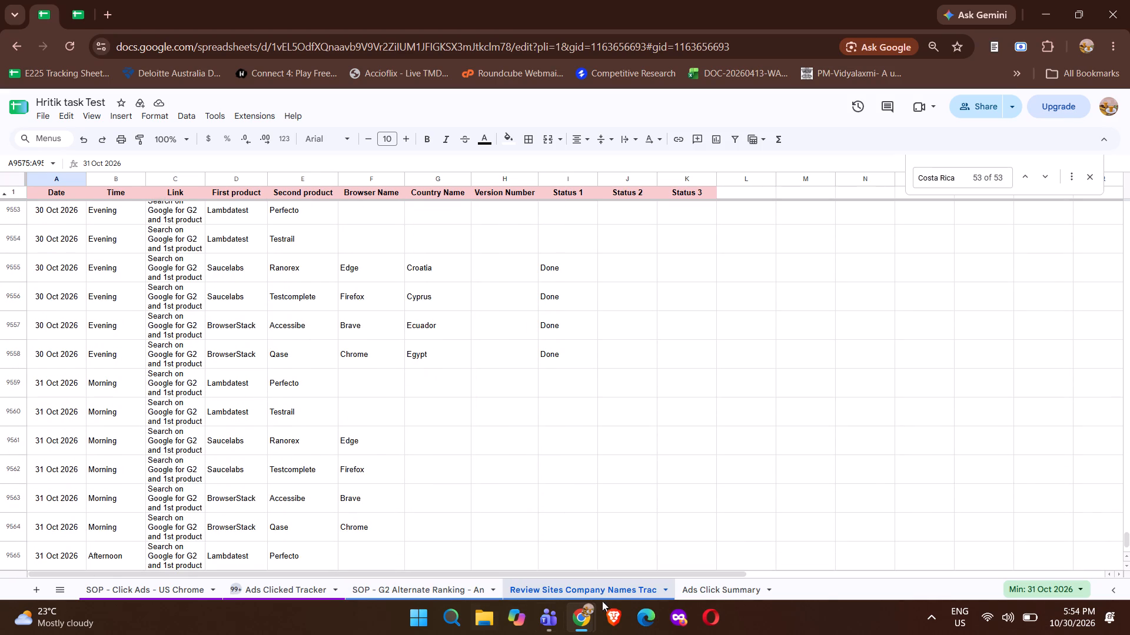
Switch from the task Test spreadsheet to the Ads Click sheet of the Ads click - master copy.
{"action": "left_click", "coordinate": [701, 589]}
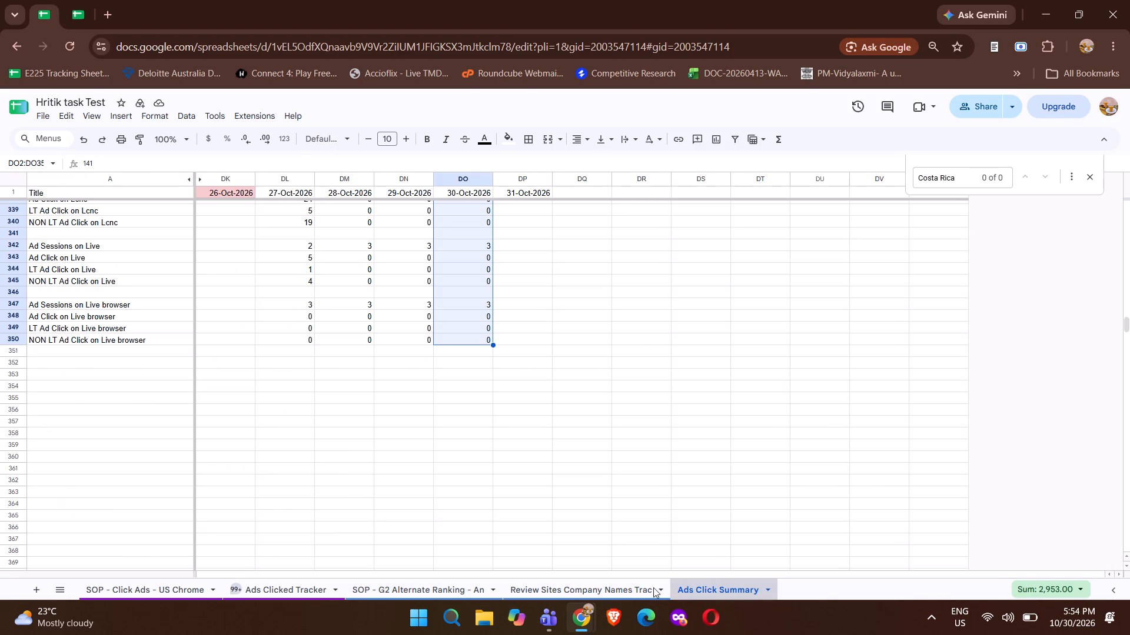
{"action": "left_click", "coordinate": [271, 584]}
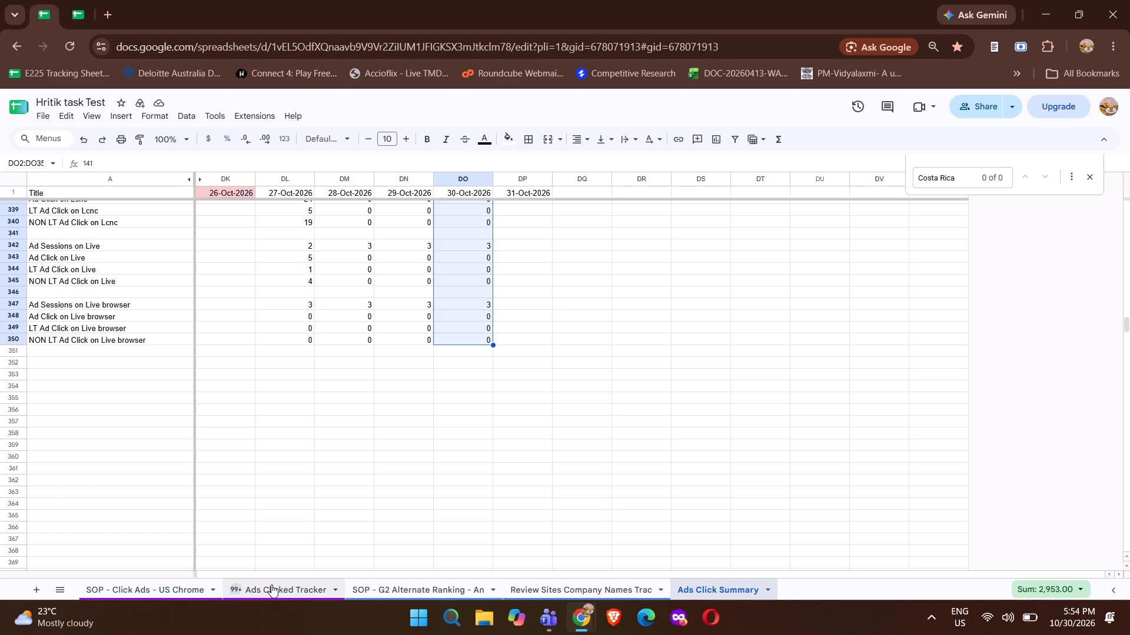
{"action": "key", "text": "ctrl+Tab"}
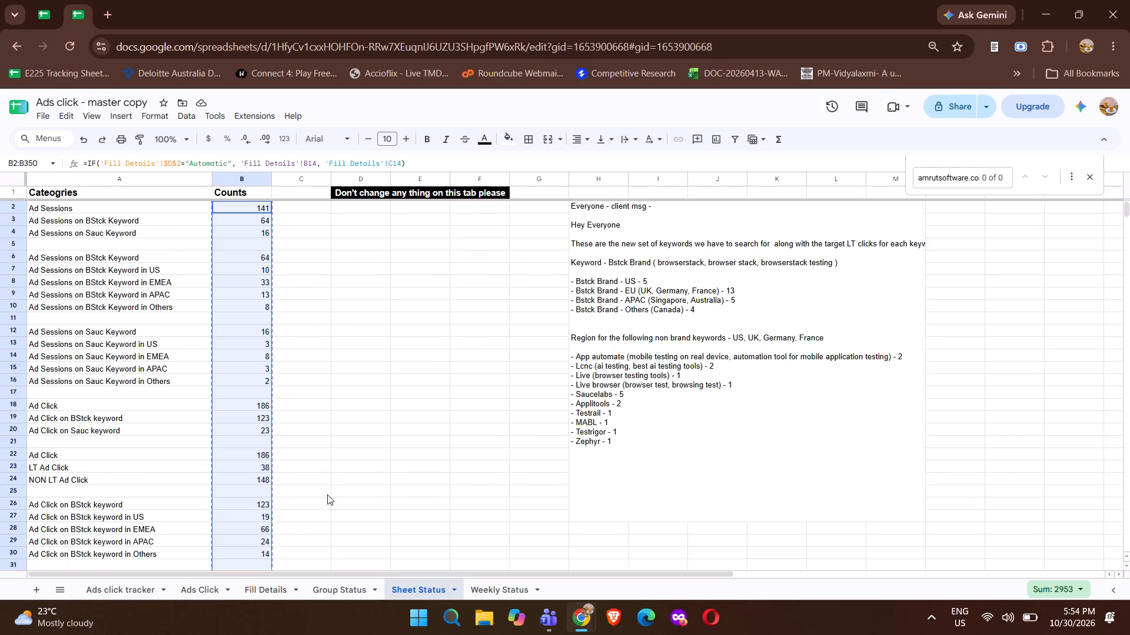
{"action": "left_click", "coordinate": [221, 586]}
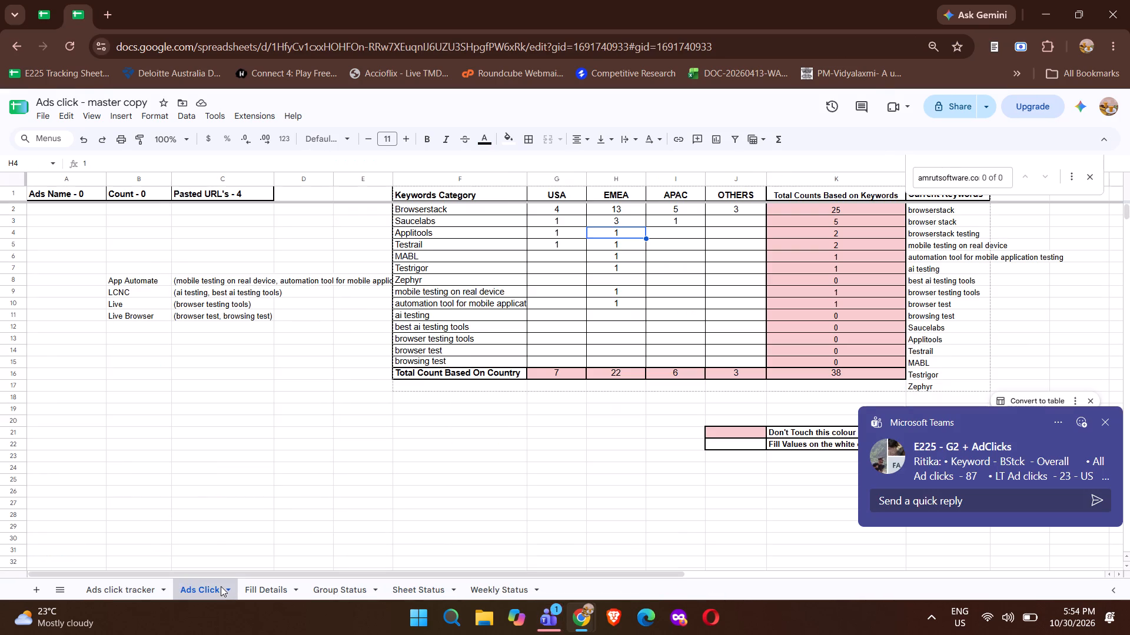
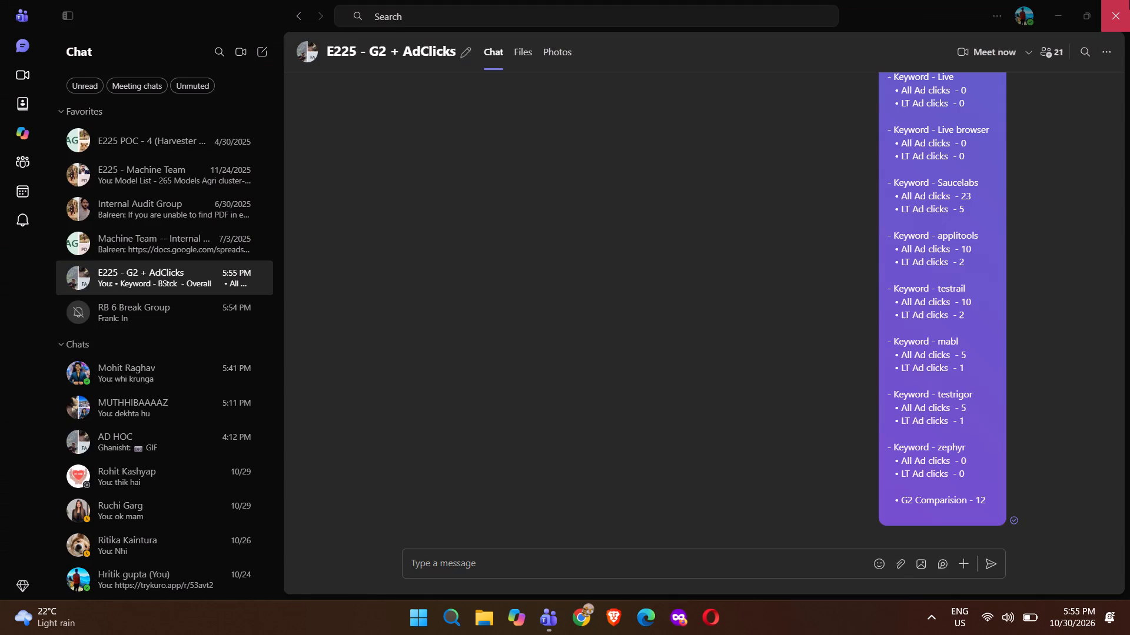
Reveal the hidden background apps in the Windows system tray.
{"action": "left_click", "coordinate": [933, 614]}
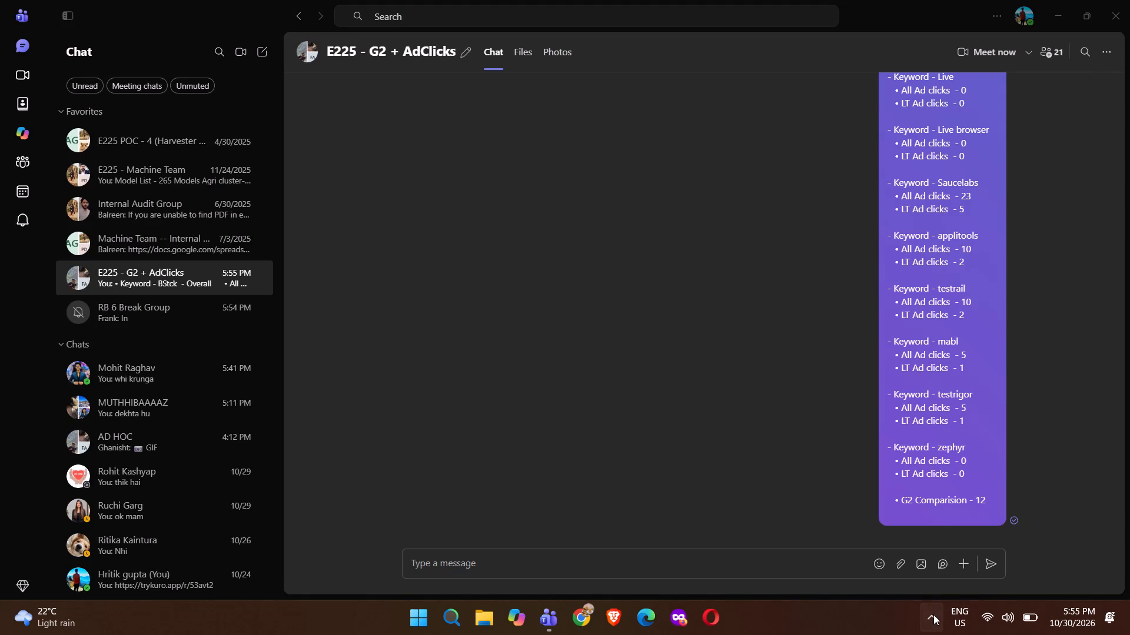